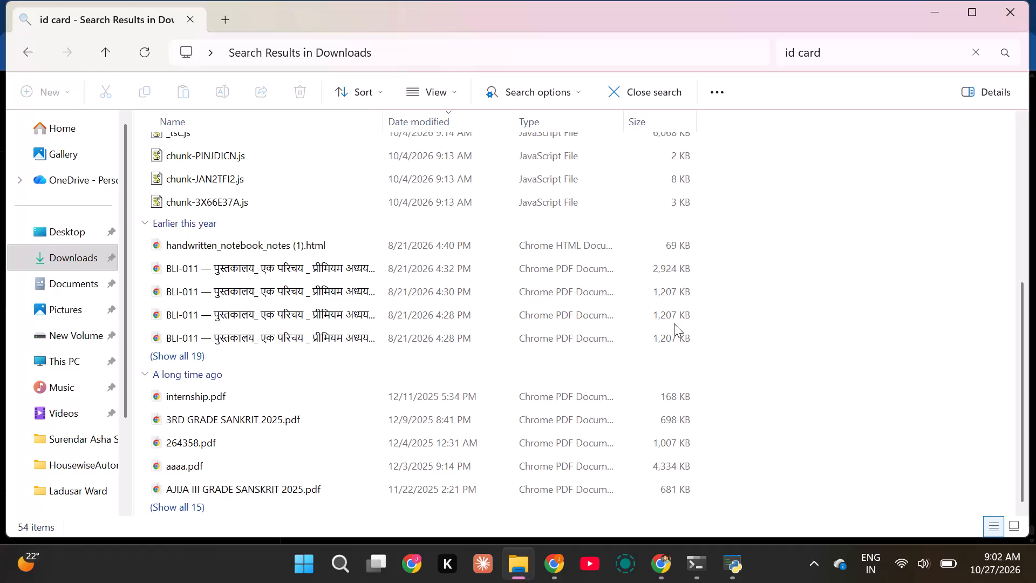
Show all id card search results in the "A long time ago" and "Earlier this year" groups.
left_click(185, 514)
left_click(191, 509)
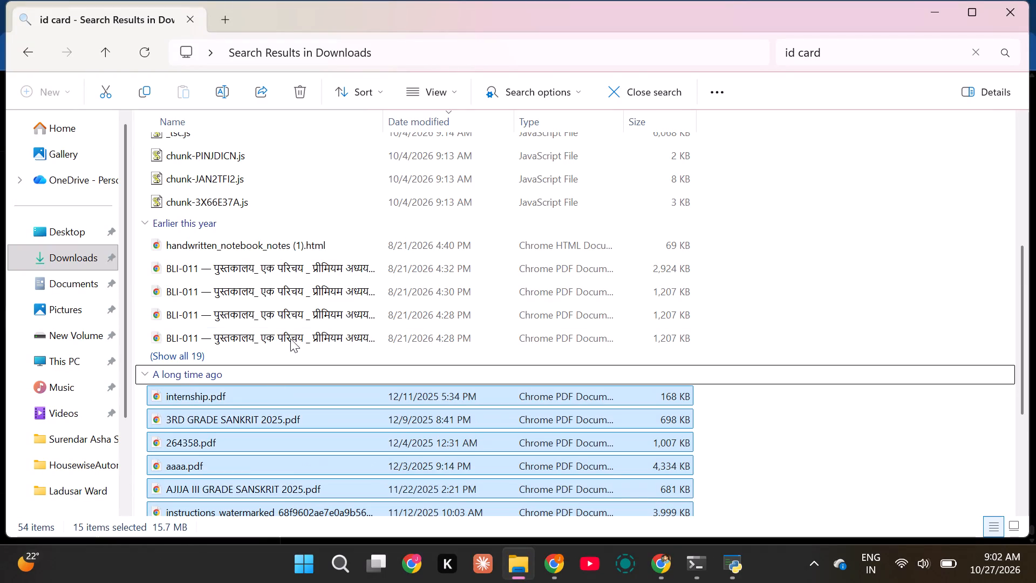
left_click(253, 352)
left_click(261, 355)
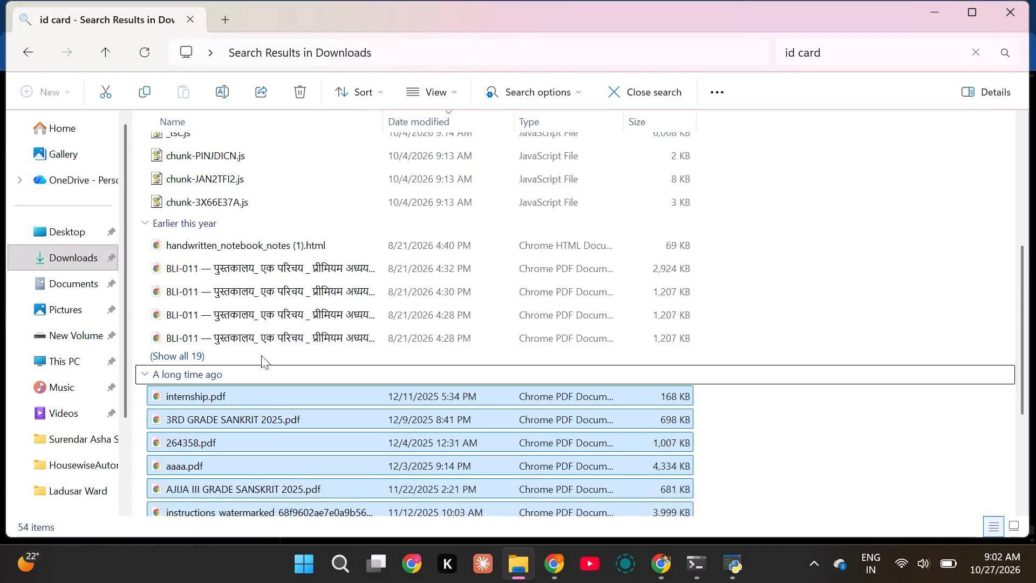
left_click(225, 356)
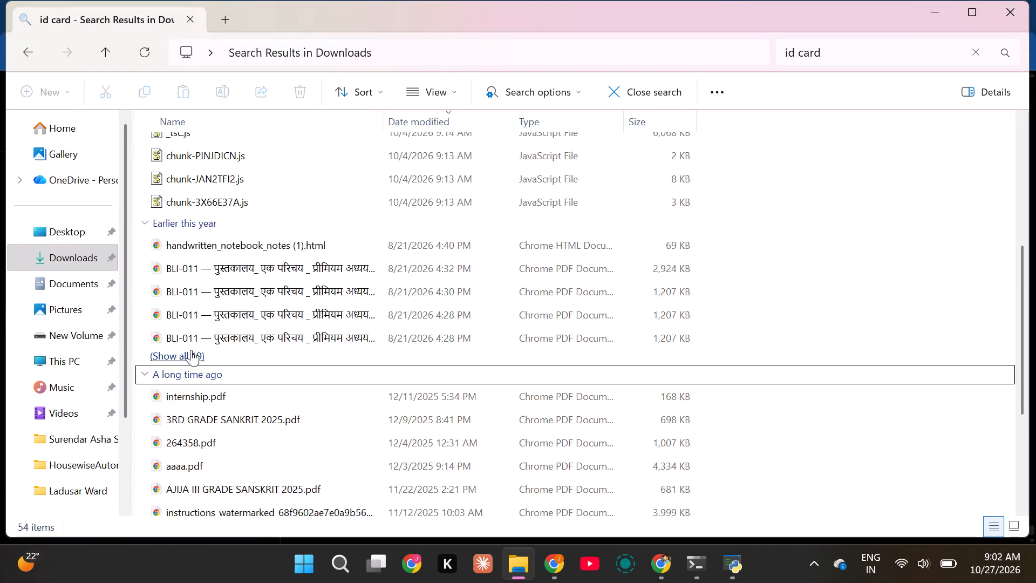
left_click(183, 349)
Examine the expanded search results from this year and earlier for the wanted ID card file.
scroll(359, 406, "down", 8)
scroll(365, 413, "up", 3)
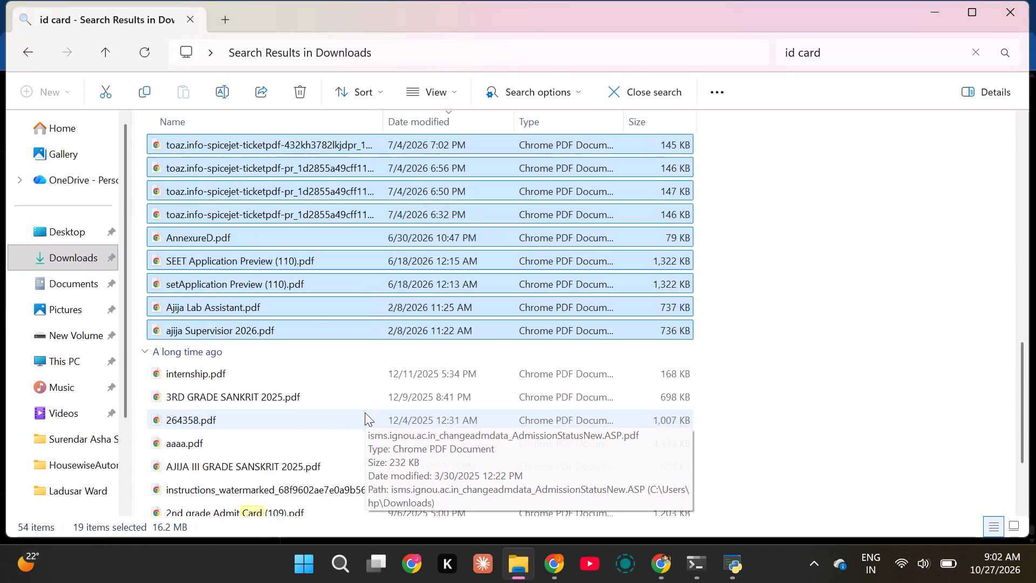
scroll(365, 412, "up", 1)
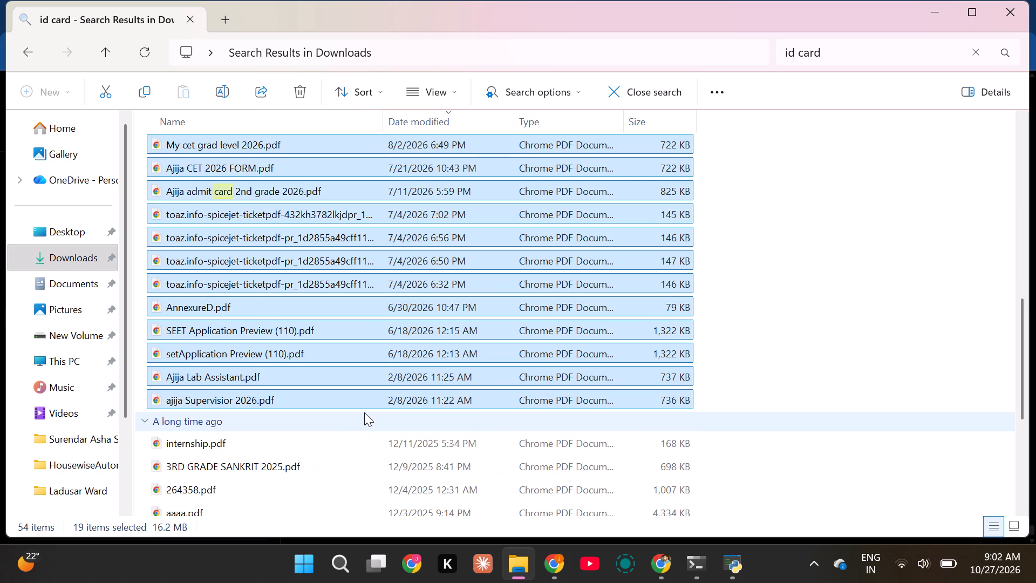
scroll(364, 412, "up", 1)
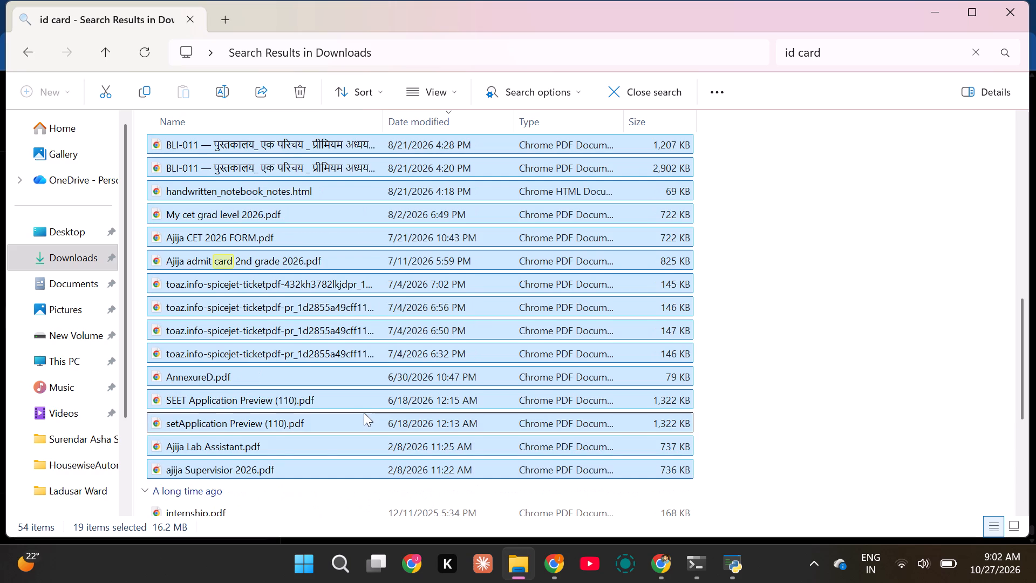
scroll(364, 412, "up", 3)
scroll(363, 415, "down", 10)
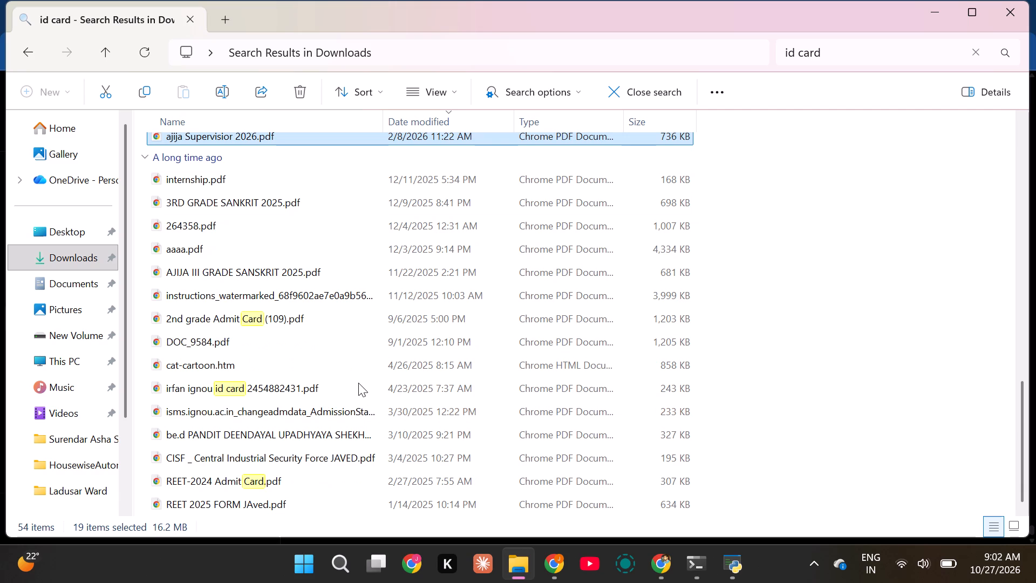
scroll(358, 384, "down", 3)
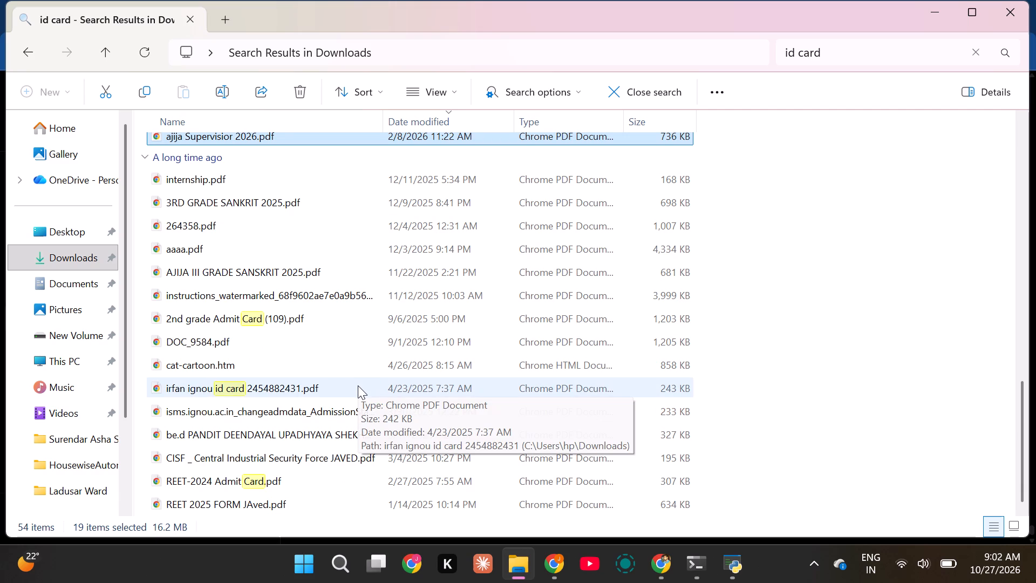
scroll(358, 385, "down", 4)
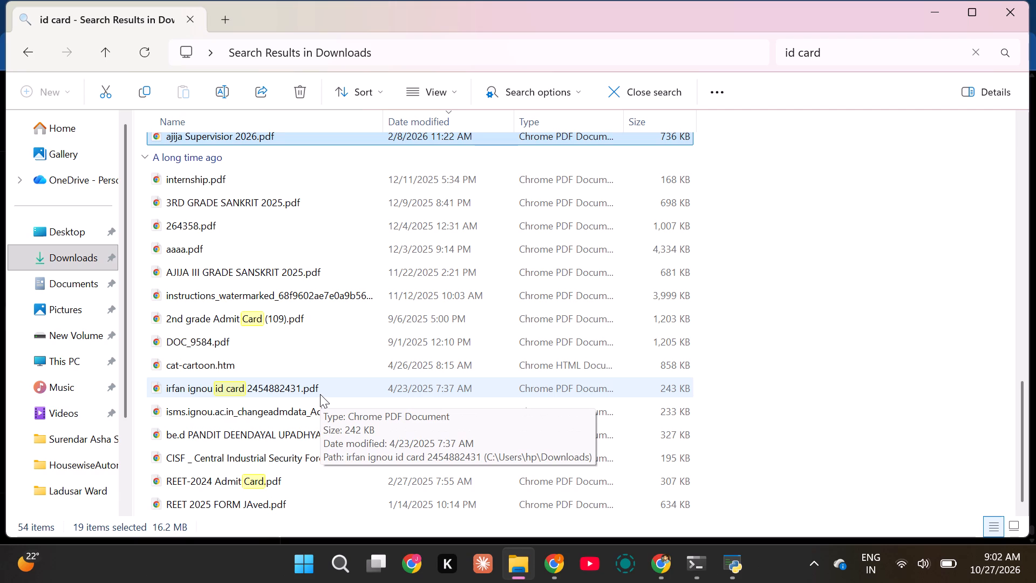
scroll(352, 371, "up", 1)
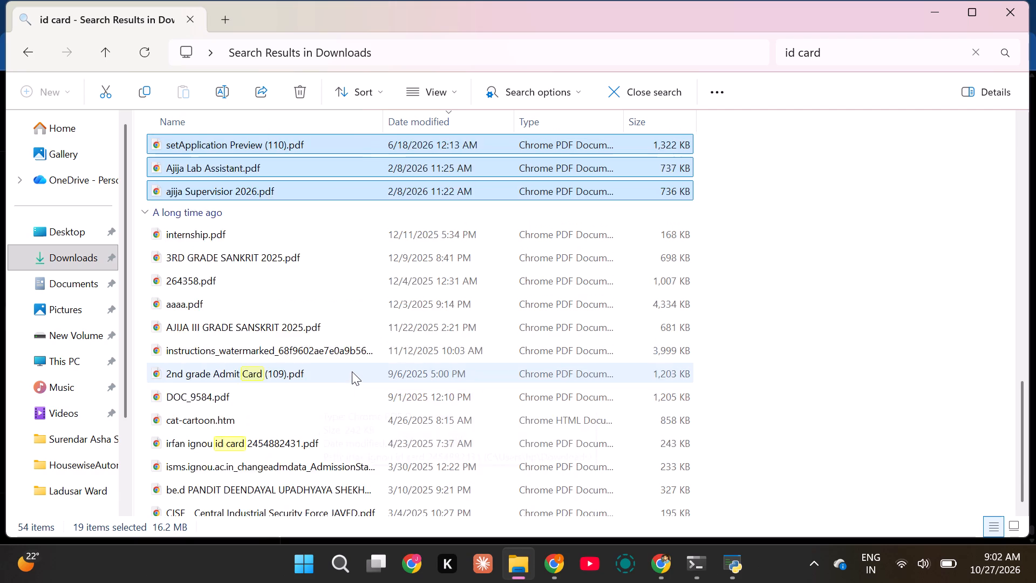
scroll(352, 371, "up", 2)
scroll(404, 392, "up", 3)
scroll(420, 384, "down", 1)
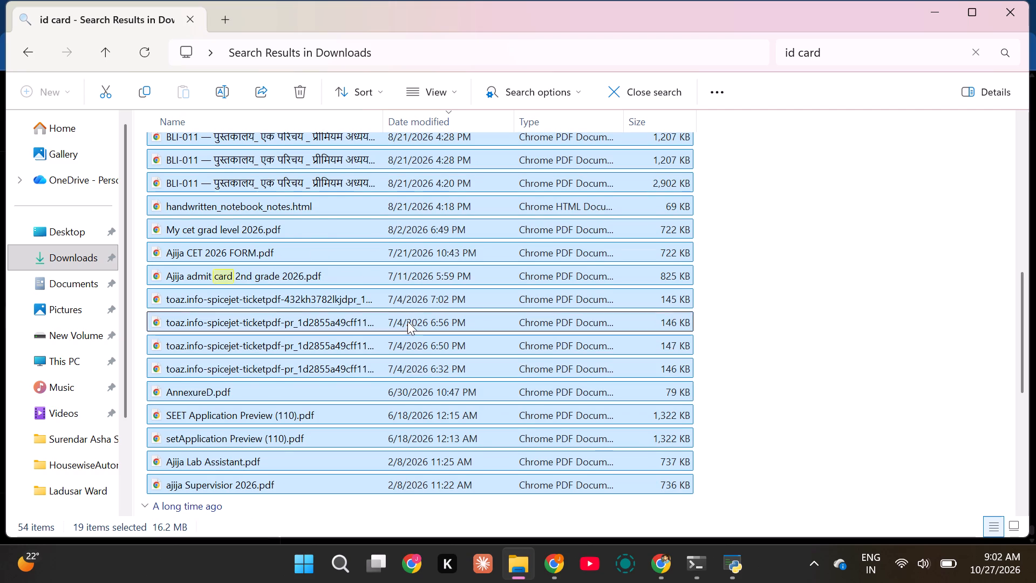
scroll(412, 337, "up", 6)
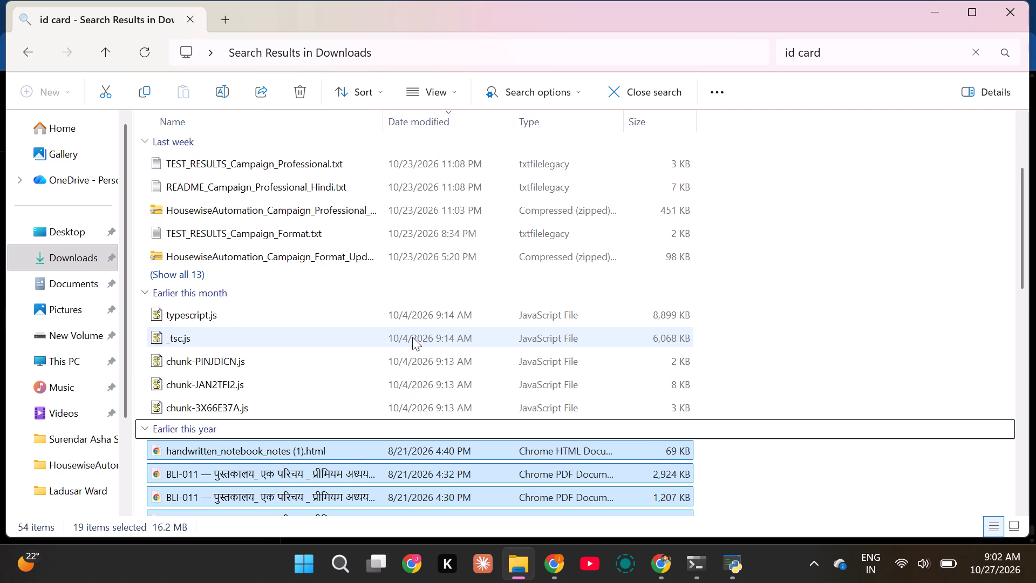
scroll(412, 337, "up", 4)
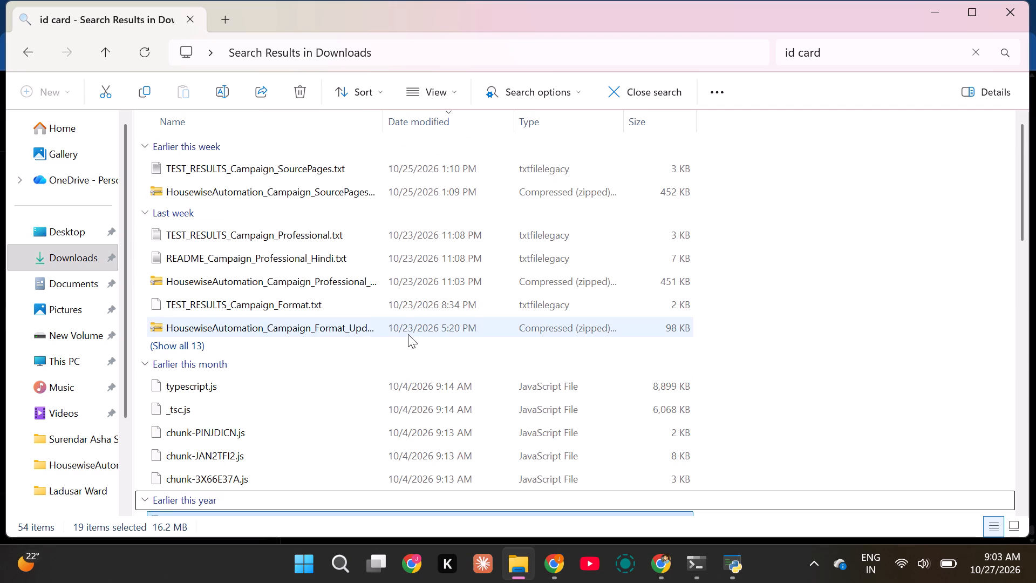
Show all search results in the "Last week" group and look through the list down to the oldest files.
left_click(335, 211)
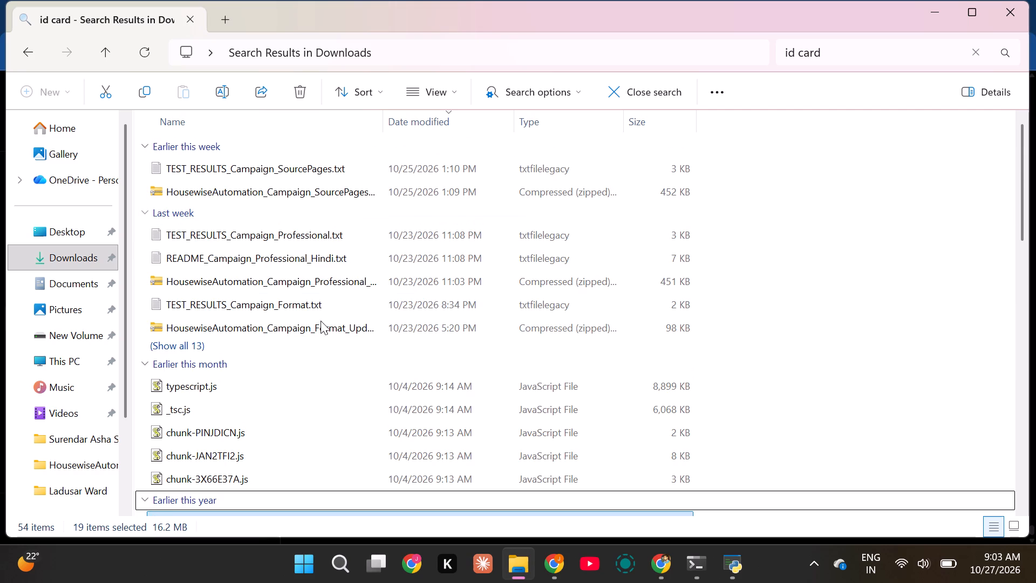
left_click(231, 364)
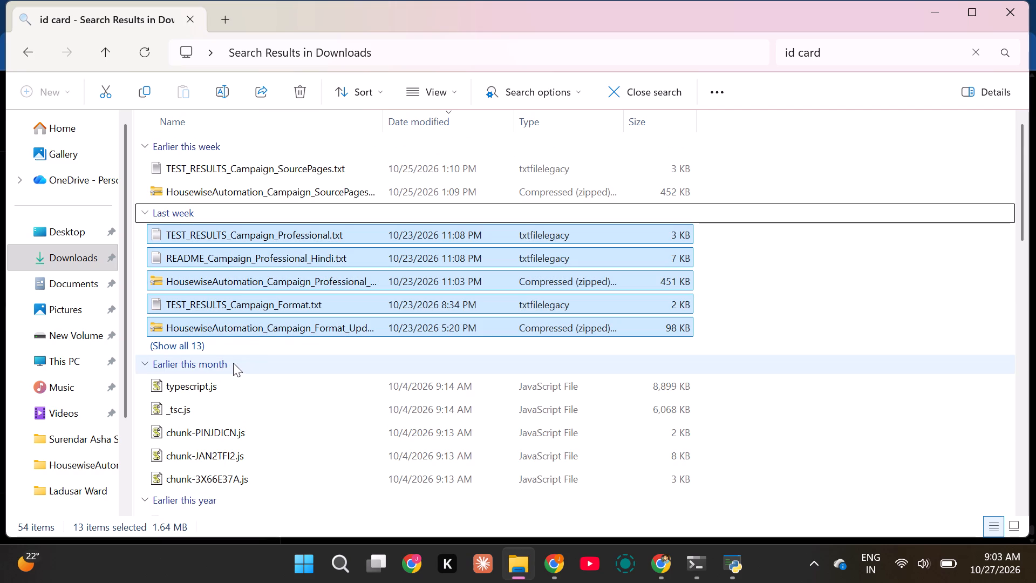
left_click(152, 350)
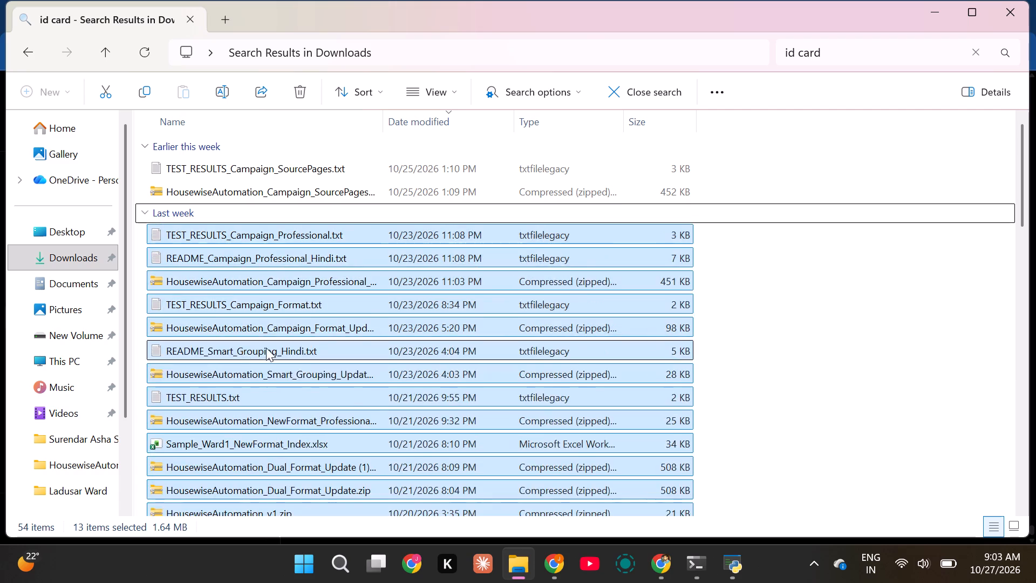
scroll(267, 351, "down", 20)
scroll(305, 332, "up", 1)
scroll(307, 331, "down", 13)
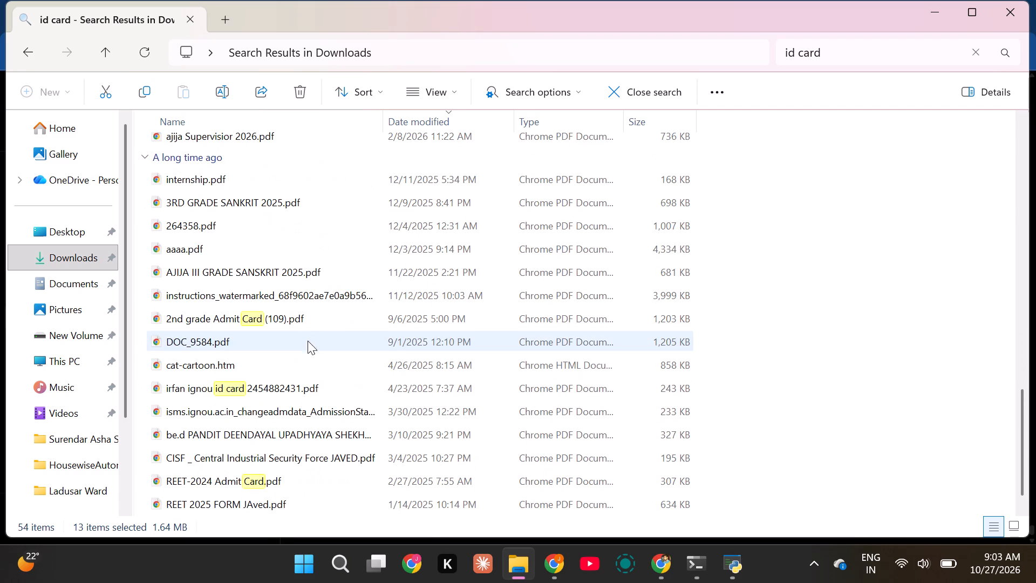
scroll(308, 341, "down", 2)
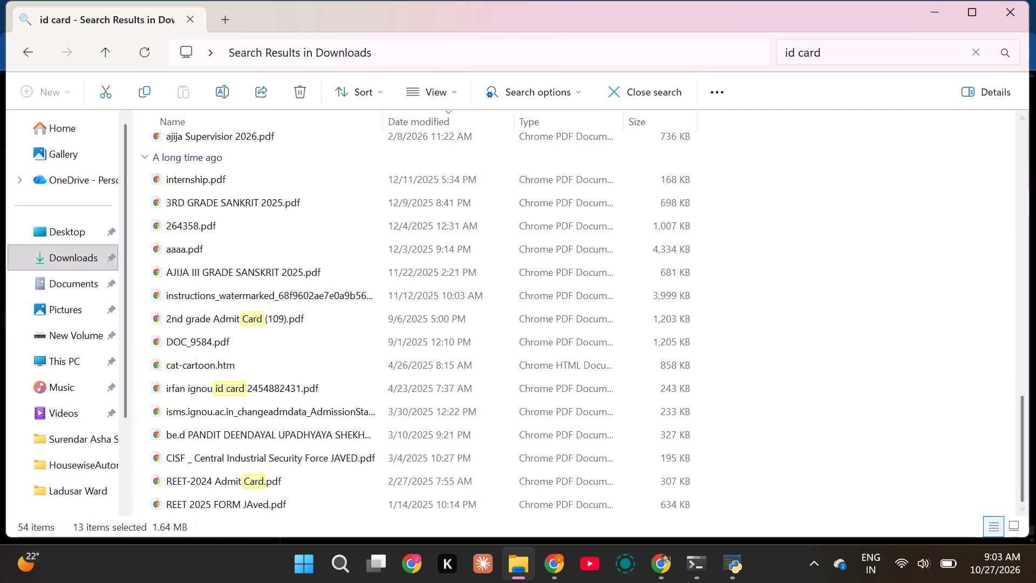
Return to the full Downloads folder and jump to the files whose names start with "ignou".
left_click(17, 52)
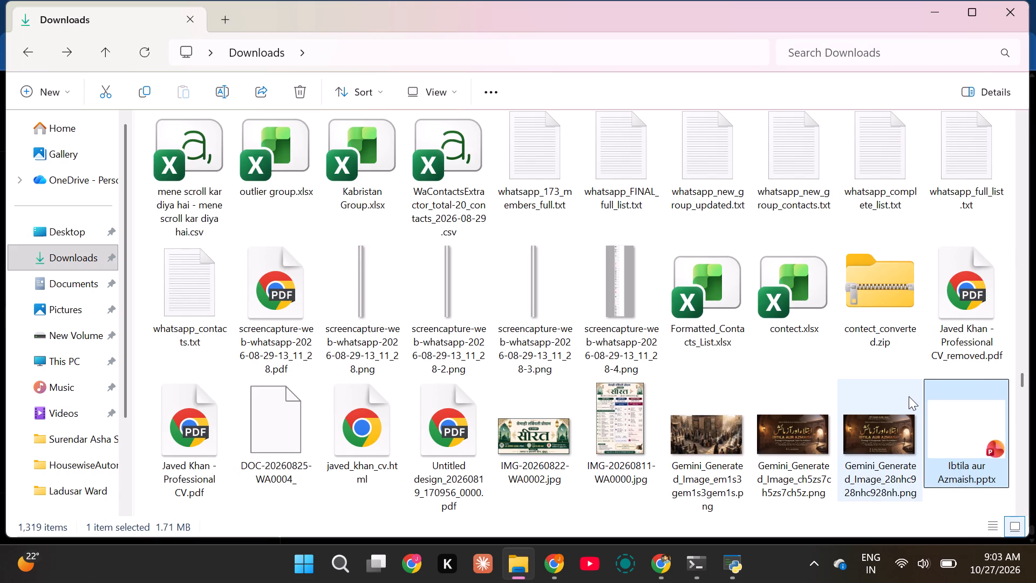
type("ignou")
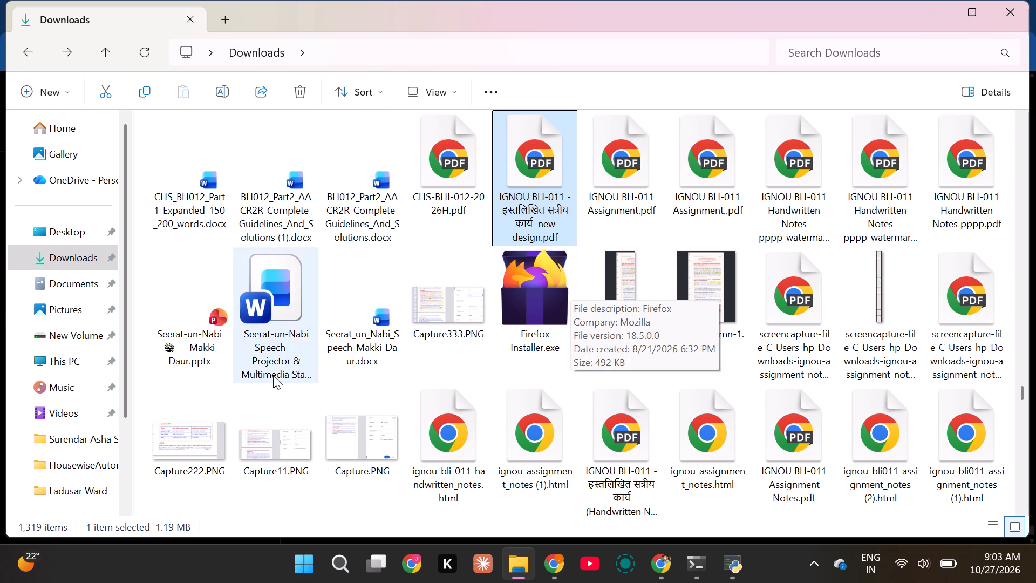
Look through the Downloads files from the IGNOU assignments down to the oldest items at the folder's end.
scroll(606, 301, "down", 15)
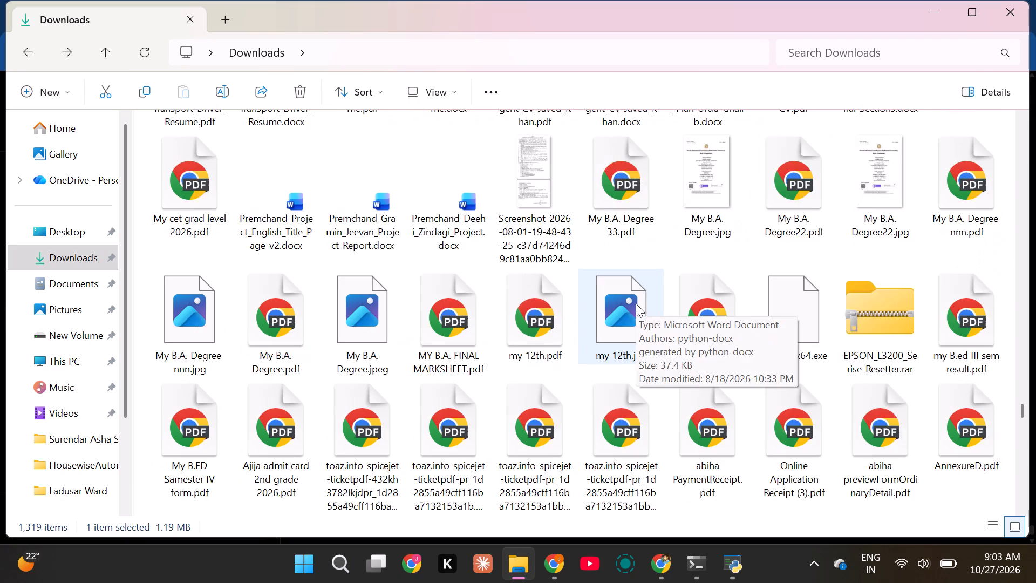
scroll(636, 313, "down", 7)
scroll(697, 352, "down", 7)
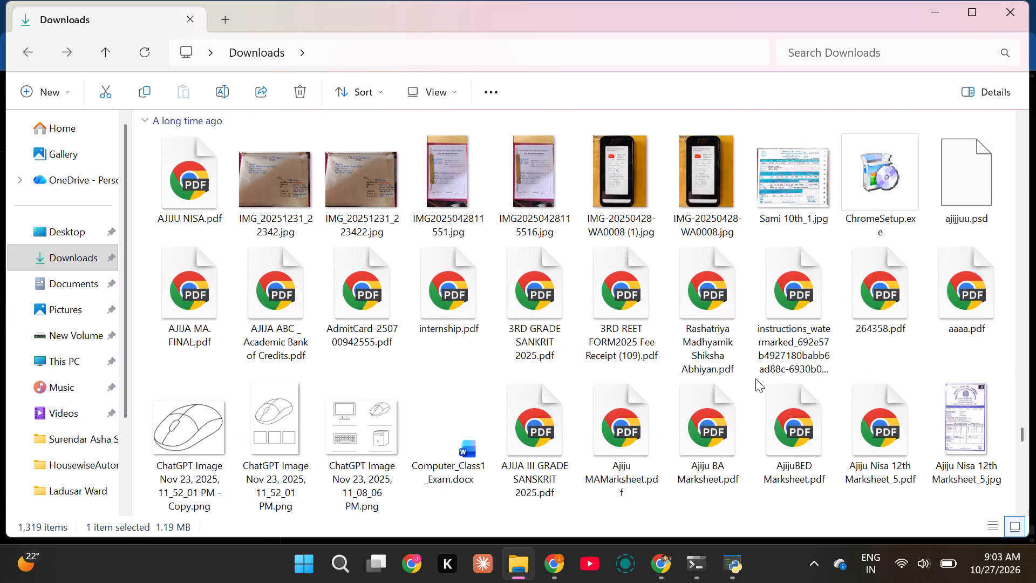
scroll(755, 383, "down", 14)
scroll(770, 375, "down", 14)
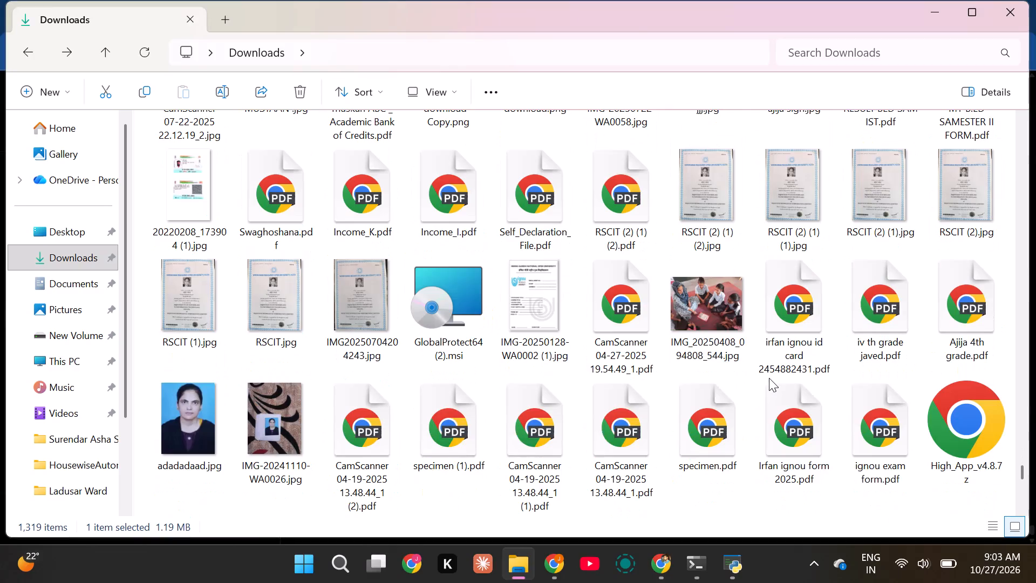
scroll(769, 378, "down", 15)
scroll(768, 378, "down", 14)
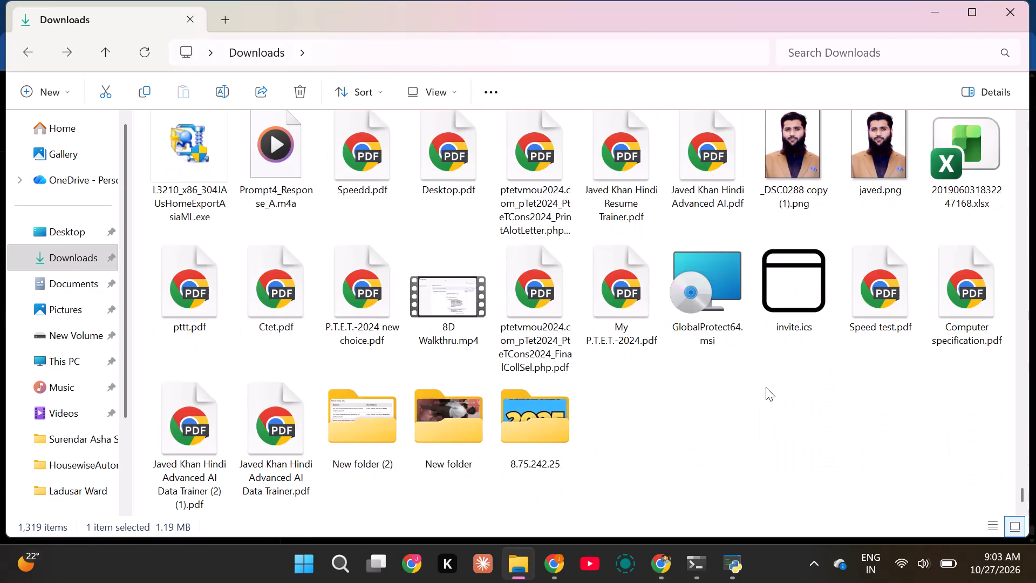
Look back through the "A long time ago" files from the oldest towards newer ones, checking names and thumbnails for the ID card.
left_click(769, 398)
scroll(770, 399, "up", 1)
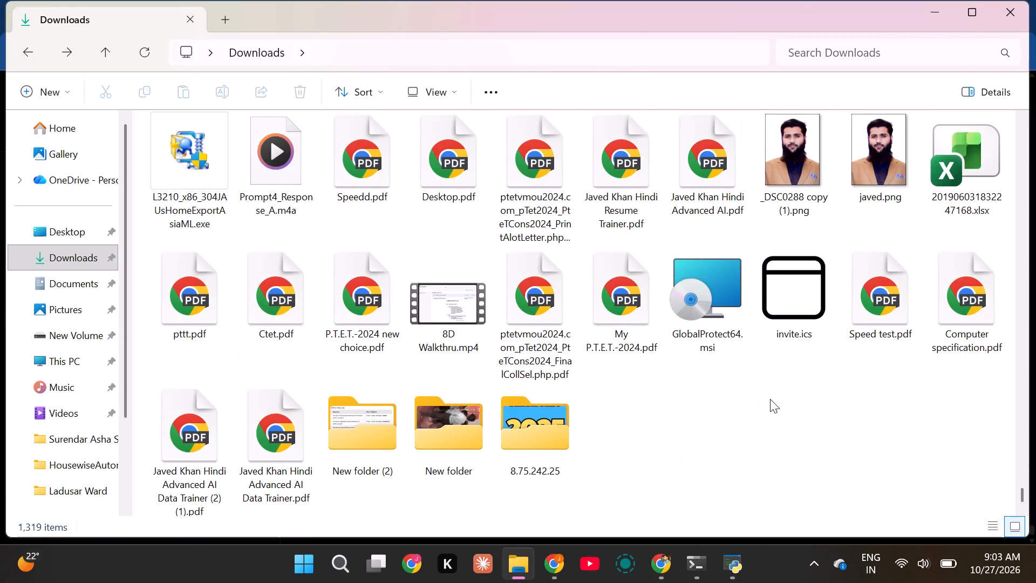
scroll(770, 399, "up", 3)
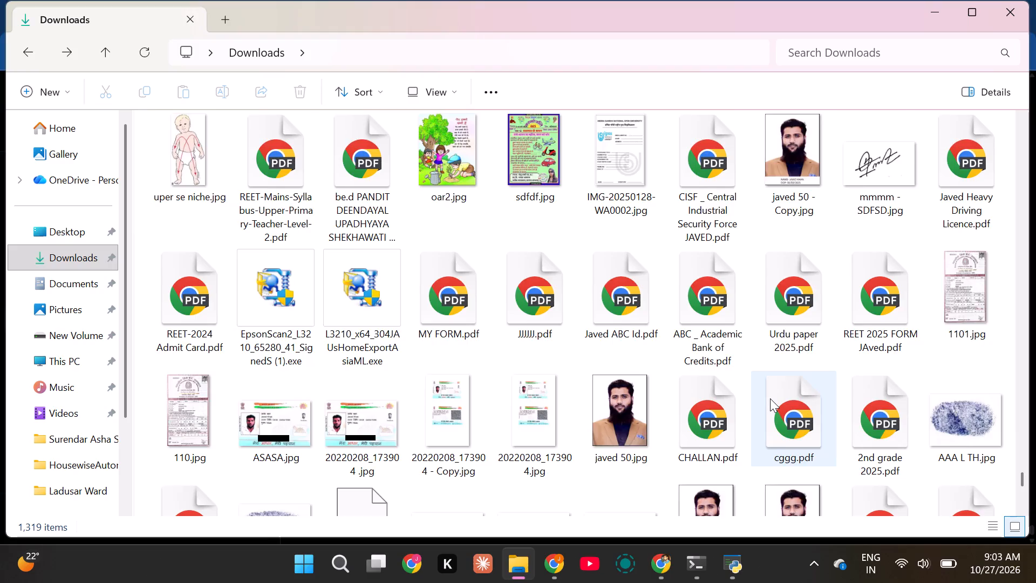
scroll(770, 398, "down", 1)
scroll(769, 398, "up", 2)
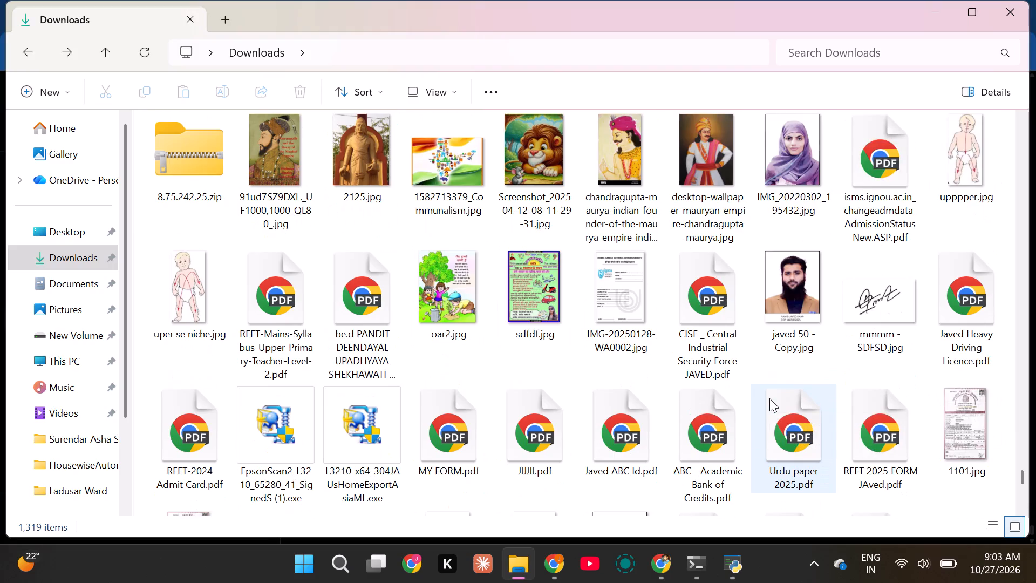
scroll(769, 398, "up", 1)
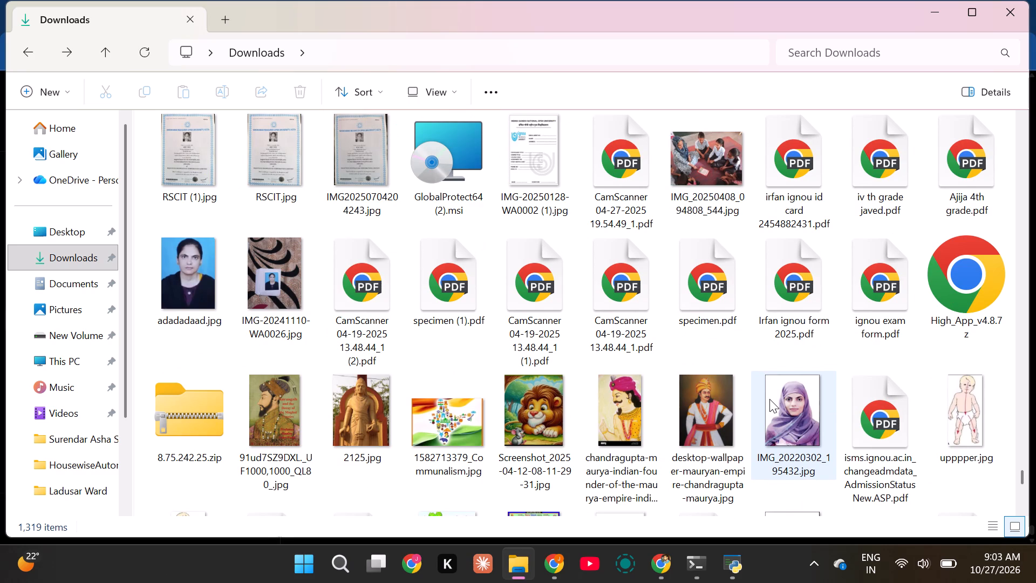
scroll(769, 399, "up", 1)
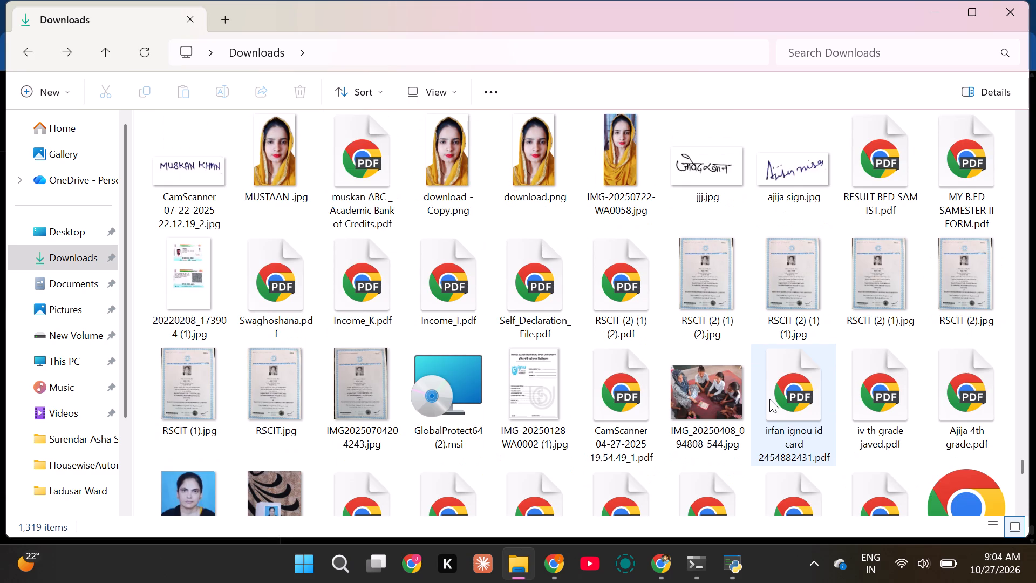
scroll(769, 399, "up", 2)
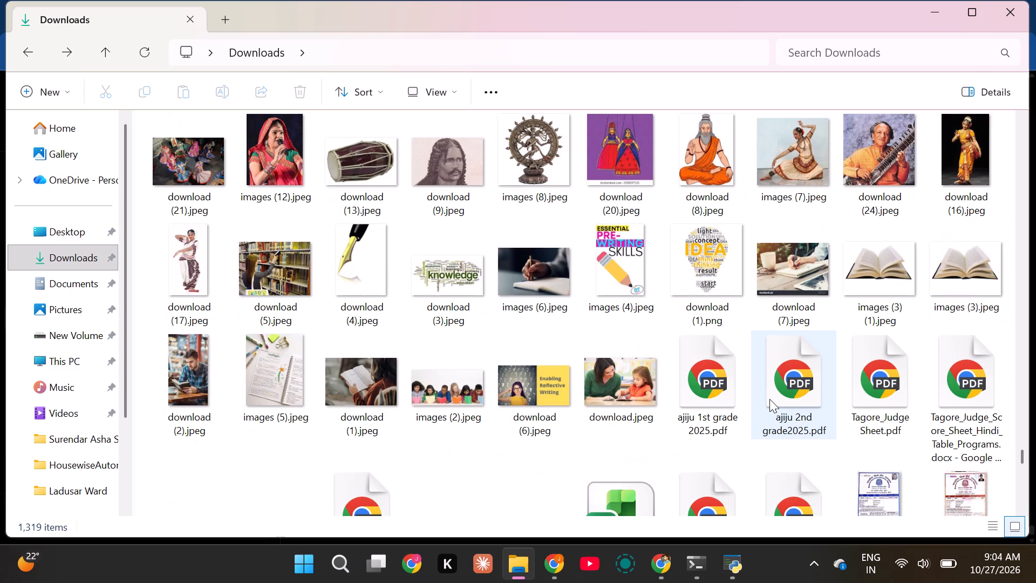
scroll(769, 399, "up", 2)
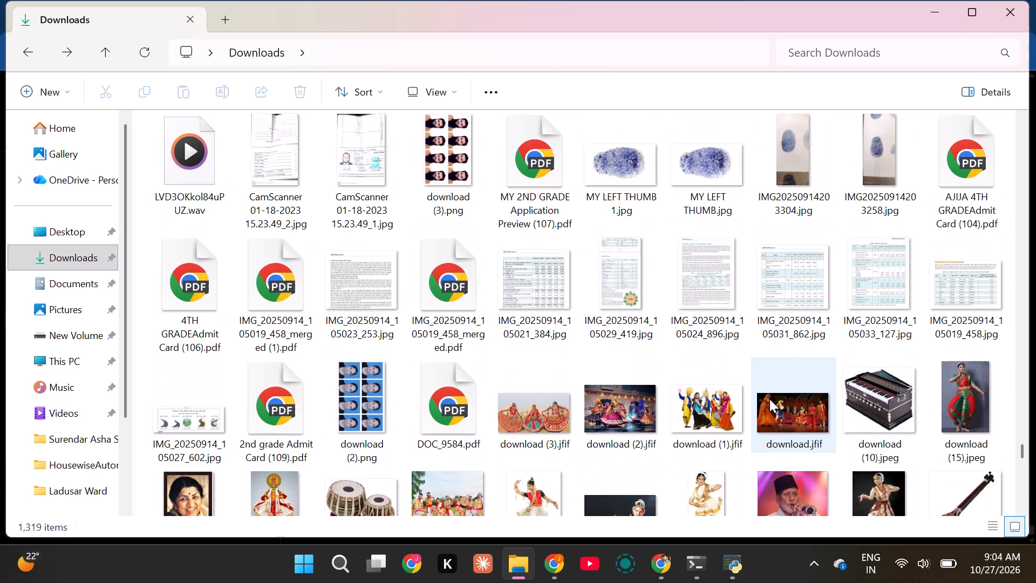
scroll(769, 399, "up", 1)
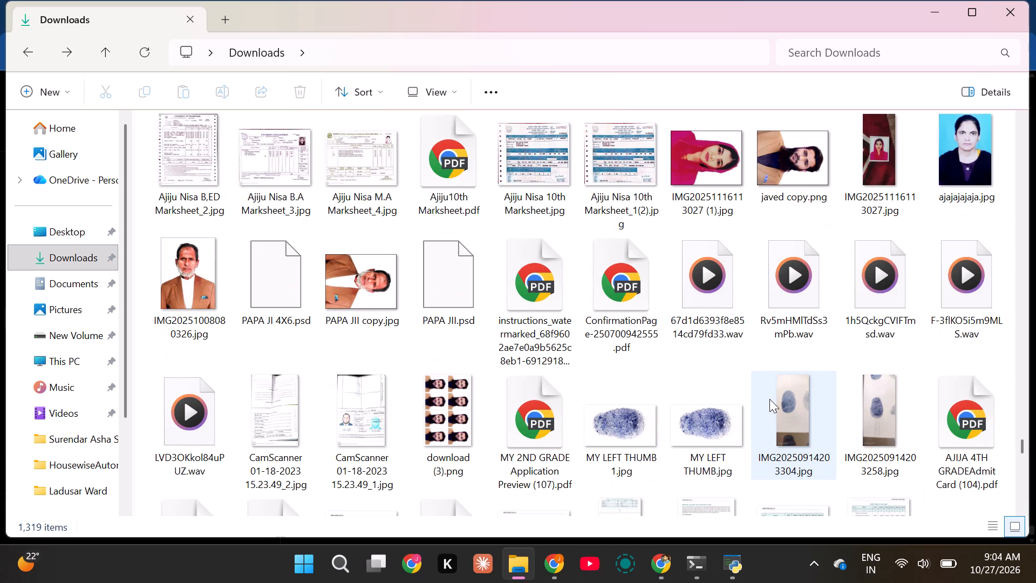
scroll(769, 399, "up", 1)
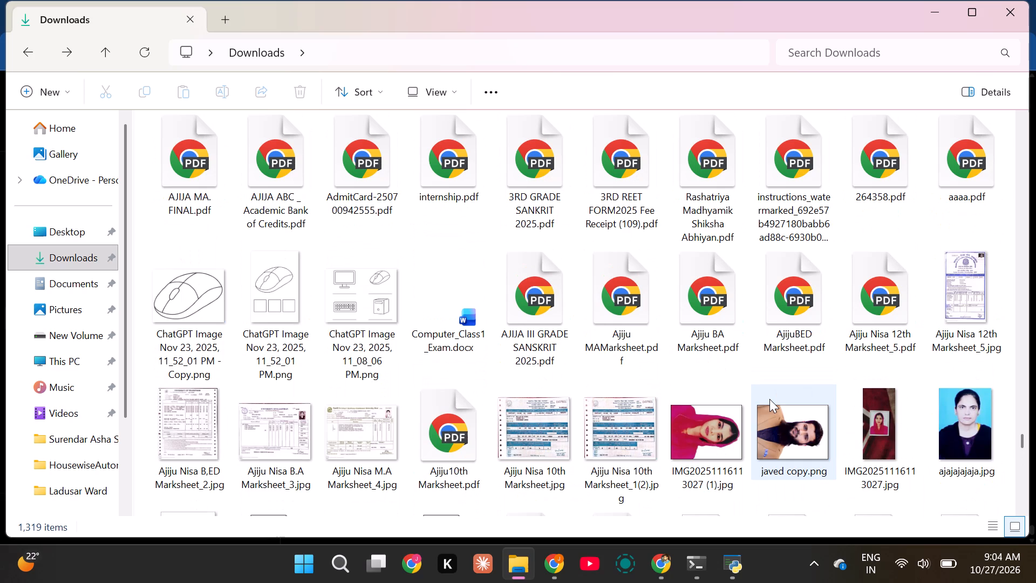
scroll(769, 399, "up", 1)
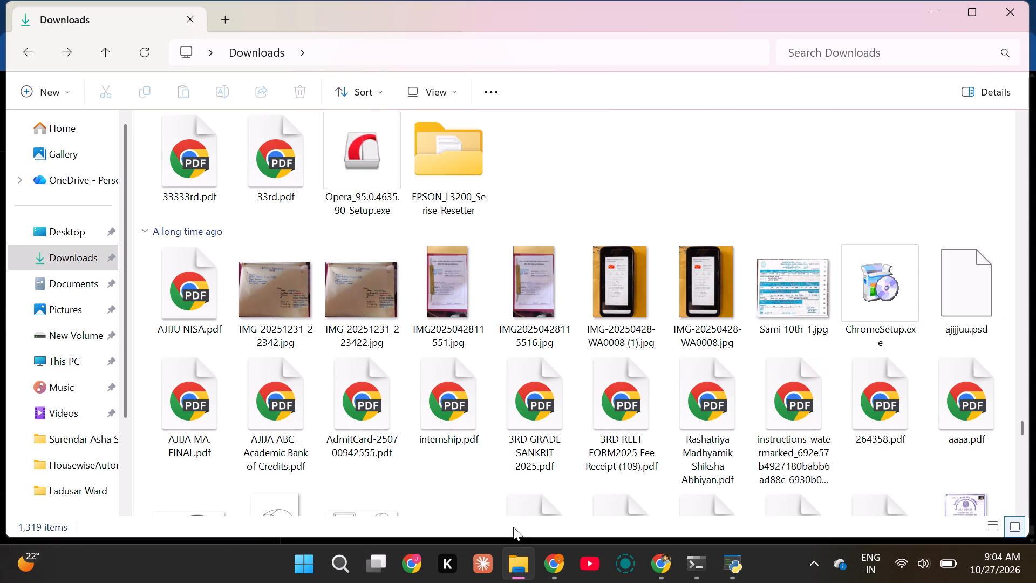
Switch to the Chrome window showing YouTube Studio and open a new browser tab.
left_click(552, 506)
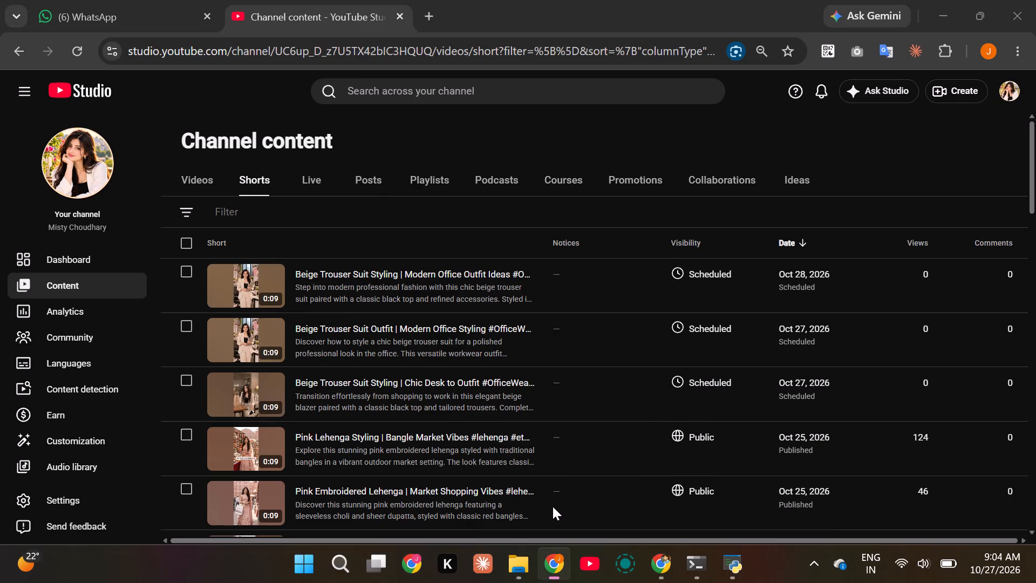
left_click(430, 17)
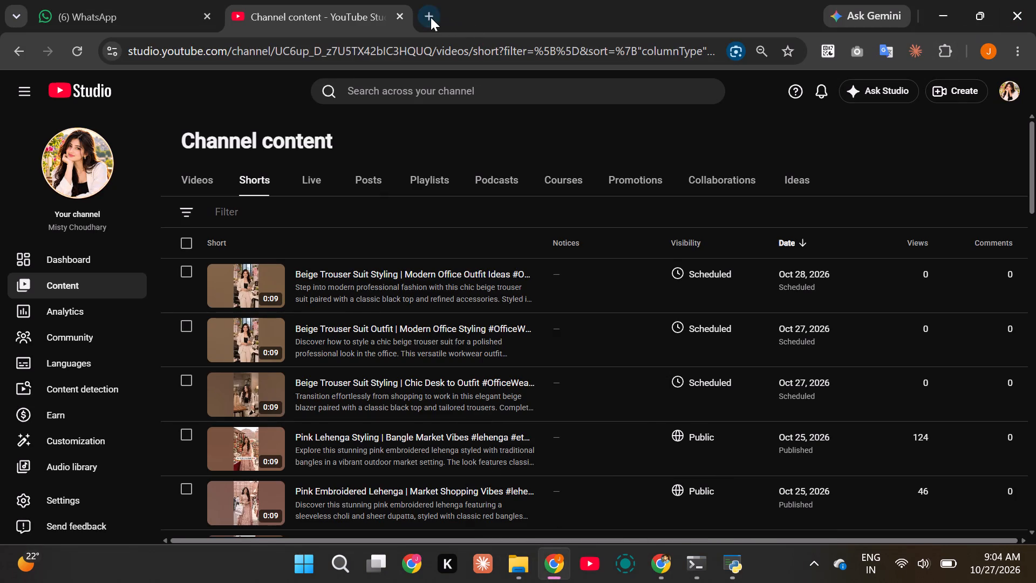
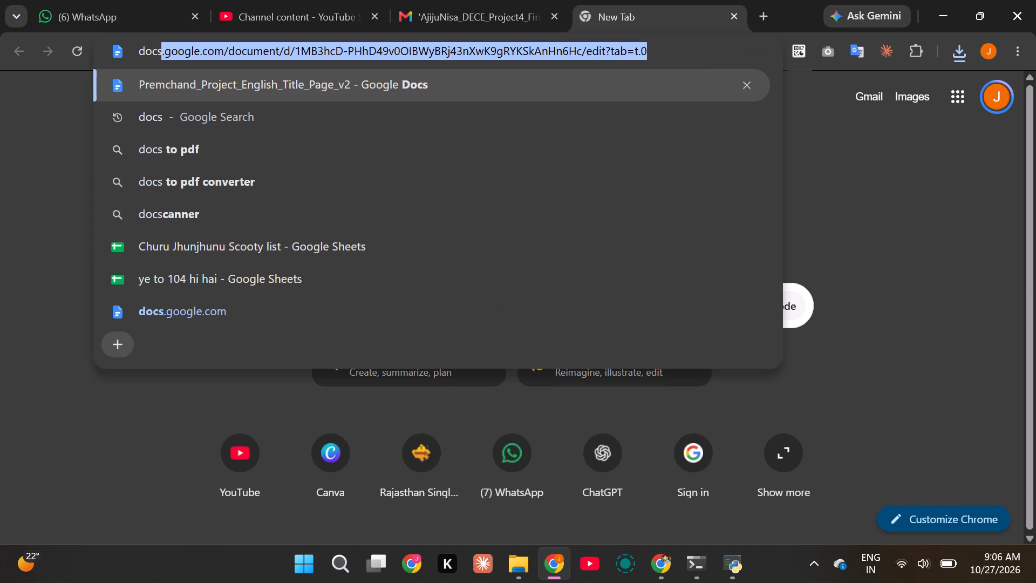
Go to the Google Docs home page, search for "ignou links" and open the IGNOU_DECE_Project4_Links.docx dated 4/27/25.
key("Return")
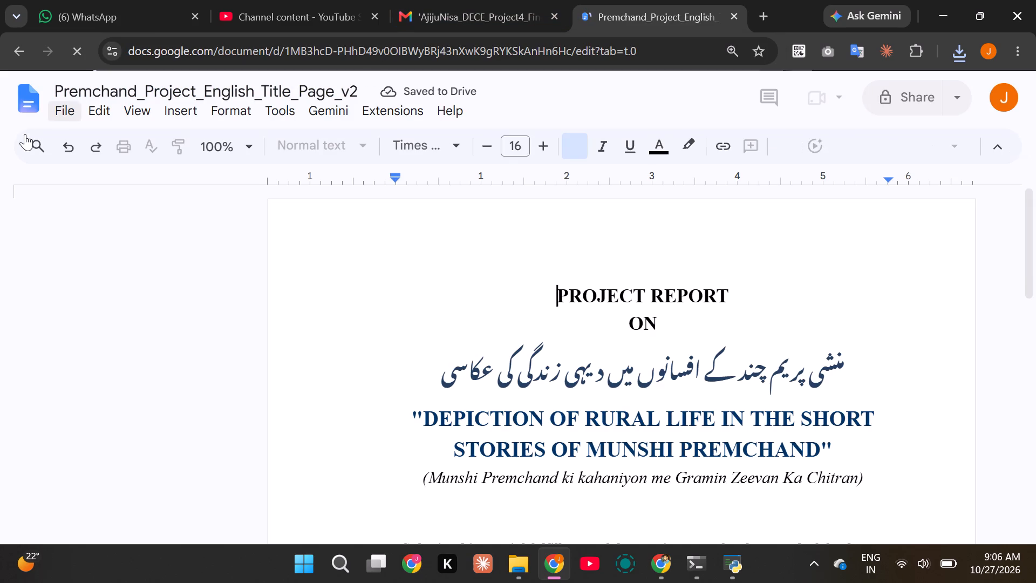
left_click(31, 101)
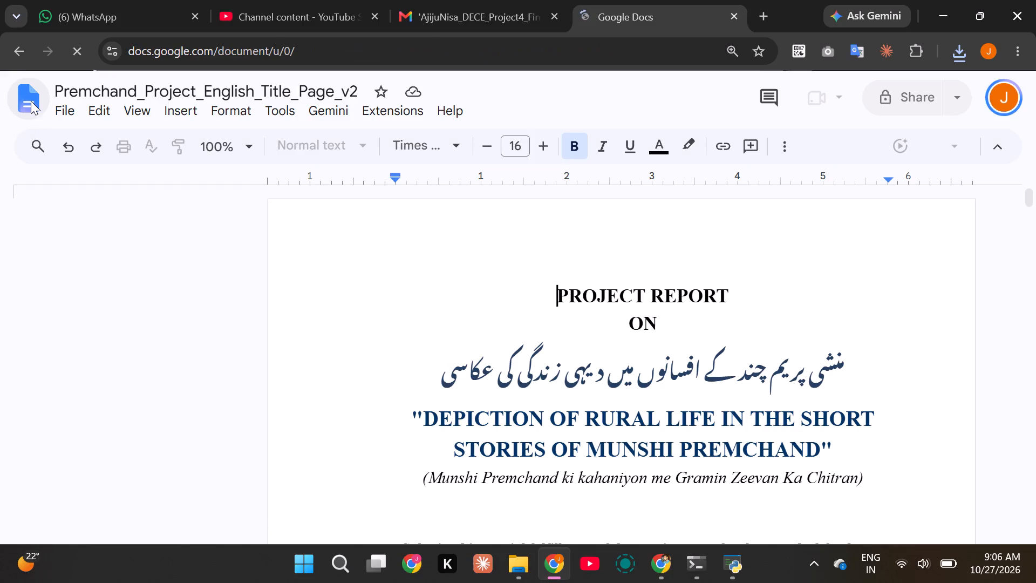
left_click(319, 102)
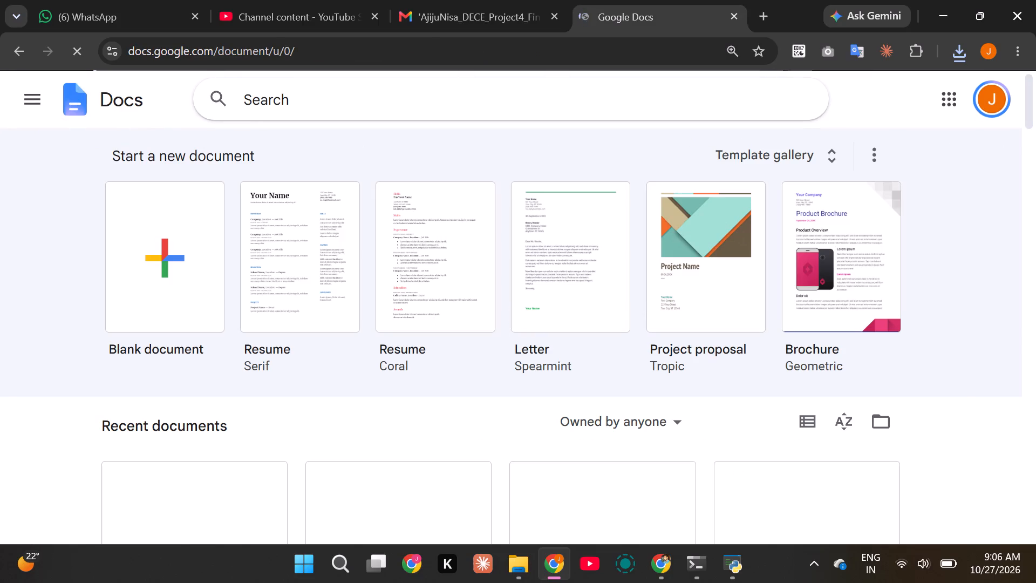
type("ignou links")
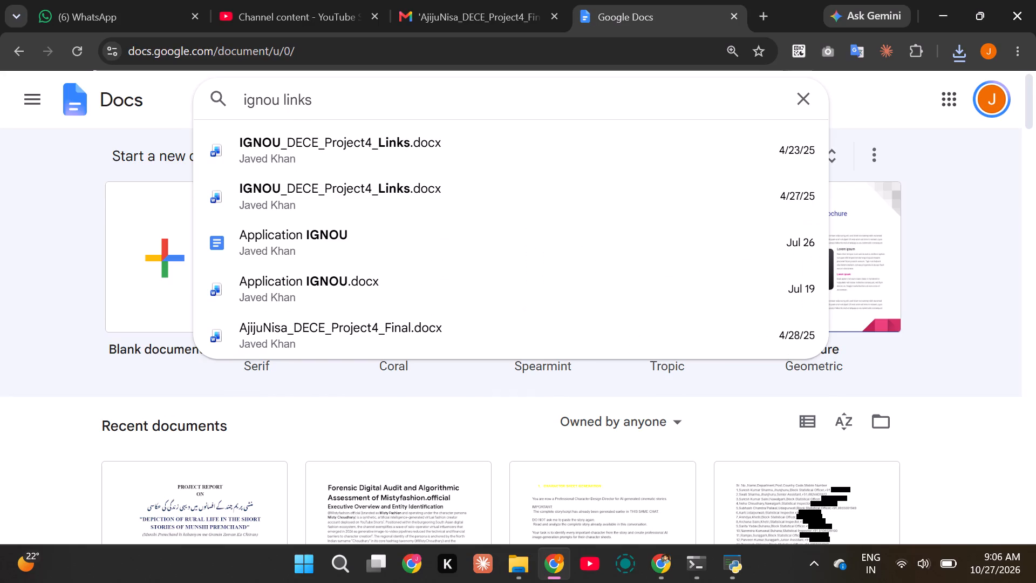
left_click(292, 188)
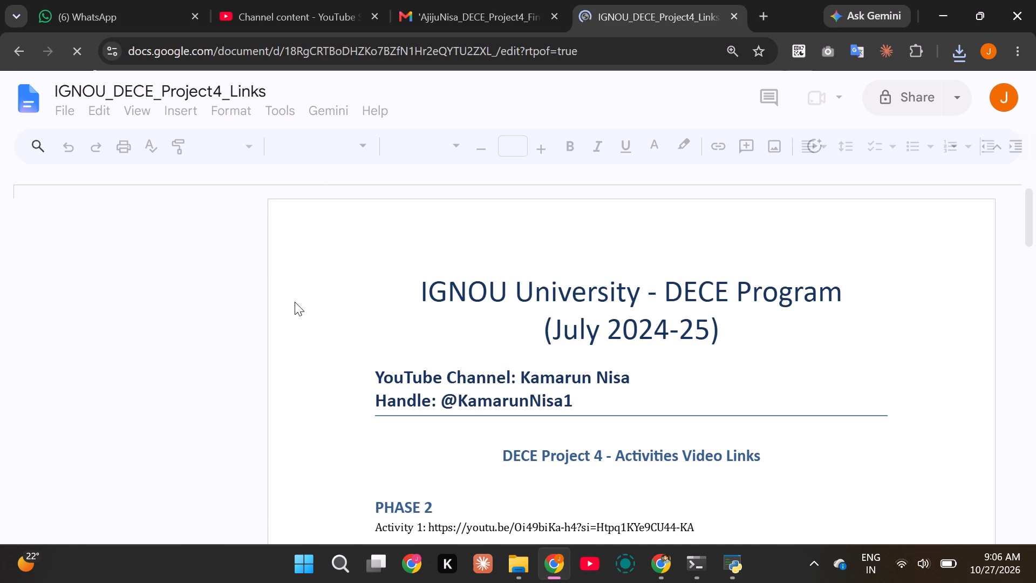
Look through the activity video links in the IGNOU_DECE_Project4_Links document down to the end of Phase 3 and back to the title.
scroll(295, 304, "down", 6)
scroll(294, 308, "down", 19)
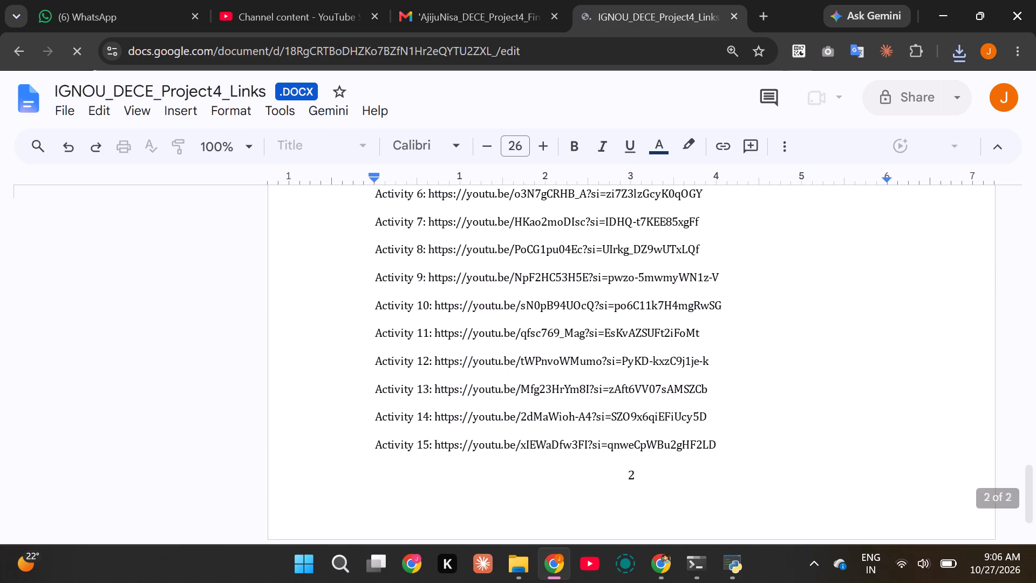
scroll(292, 314, "down", 12)
scroll(289, 320, "up", 4)
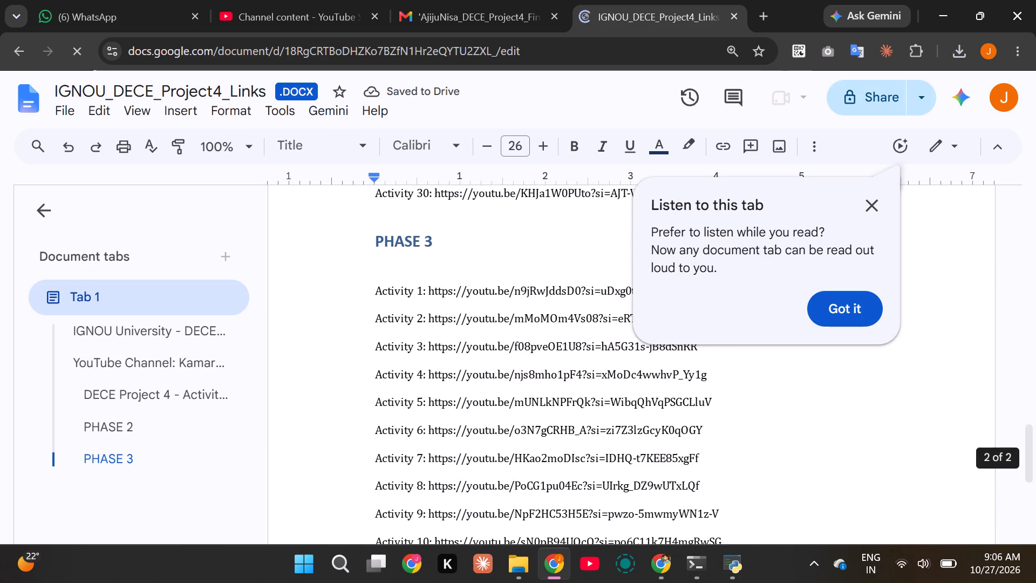
scroll(288, 321, "down", 8)
scroll(288, 310, "up", 6)
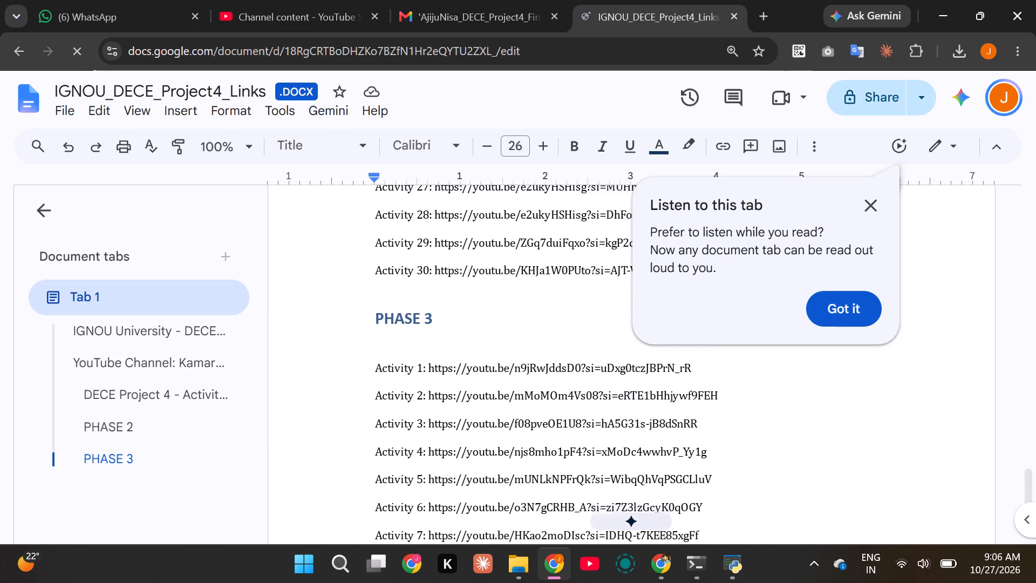
scroll(288, 310, "up", 14)
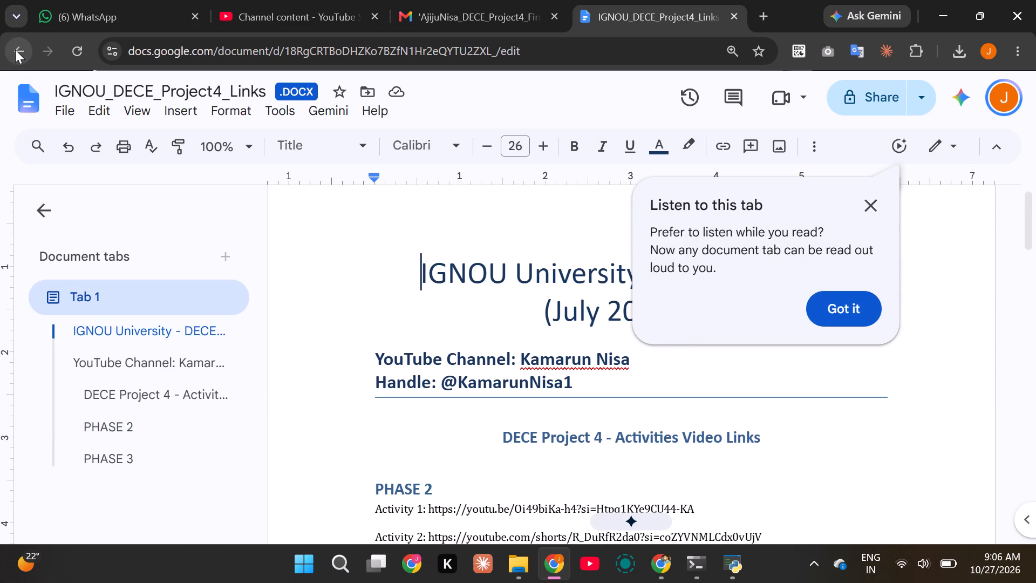
Return to the Docs home page, search for "ignou link" and open the DECE_Project4_Final.docx result dated 4/28/25.
left_click(33, 103)
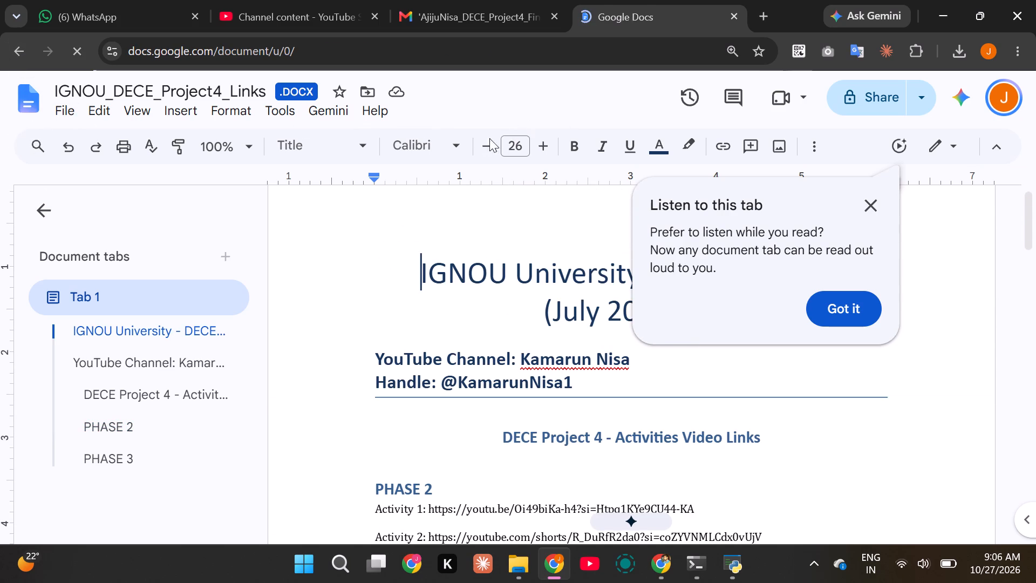
left_click(421, 108)
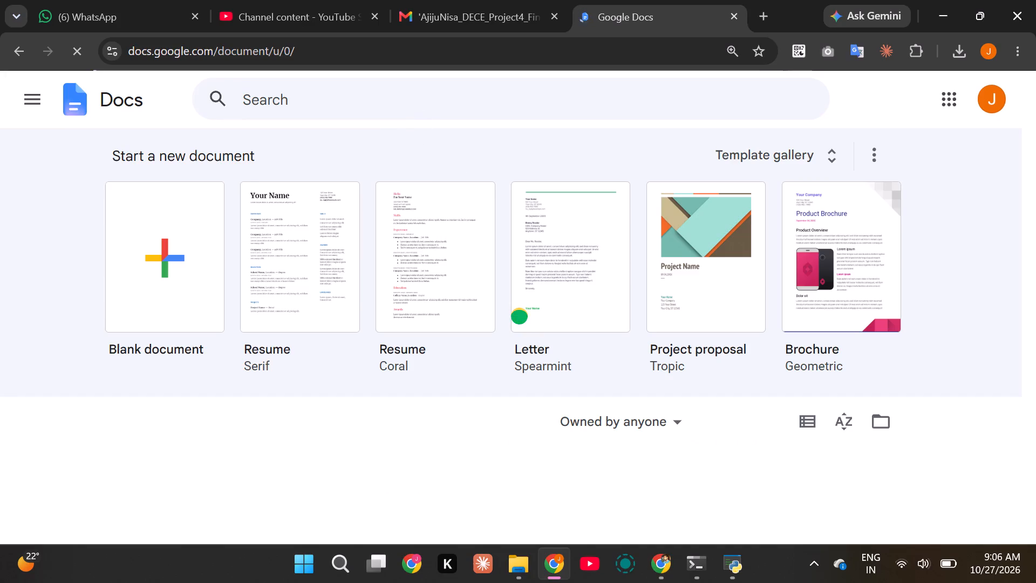
type("ignou lin")
key("k")
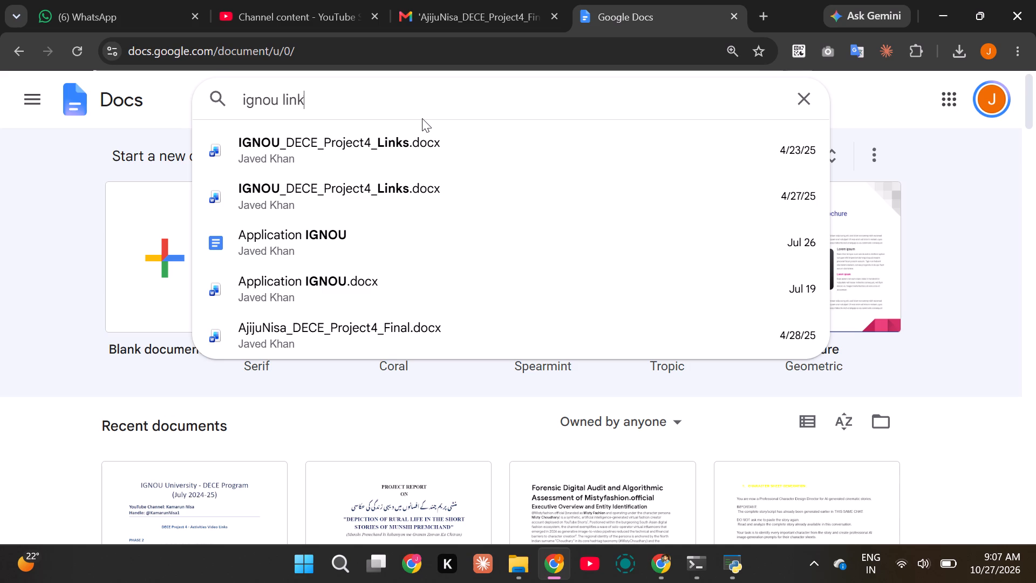
left_click(356, 328)
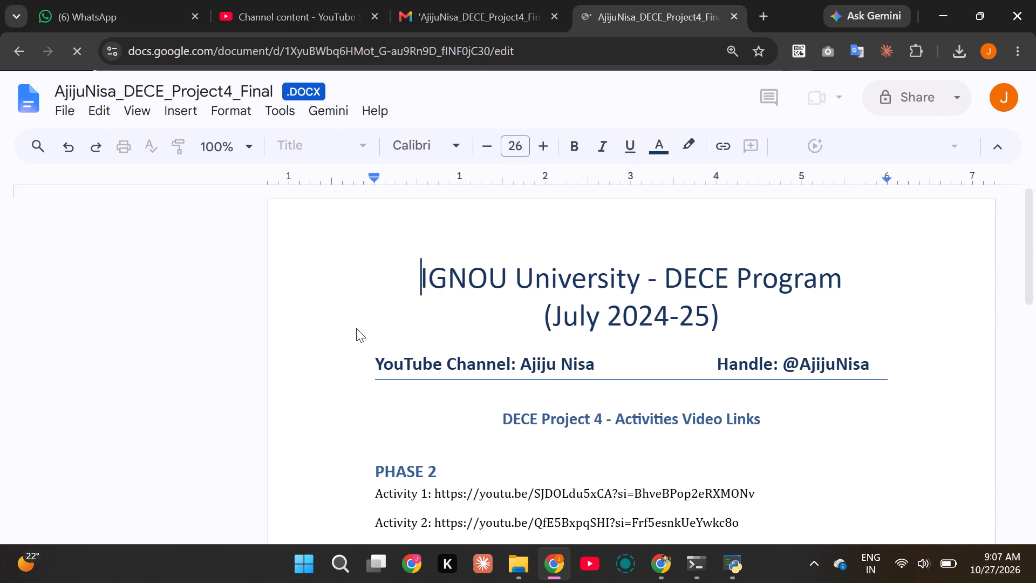
Dismiss the listening tip and skim the final DECE Project 4 document's Phase 2 and Phase 3 link lists, returning to the title.
scroll(356, 328, "down", 15)
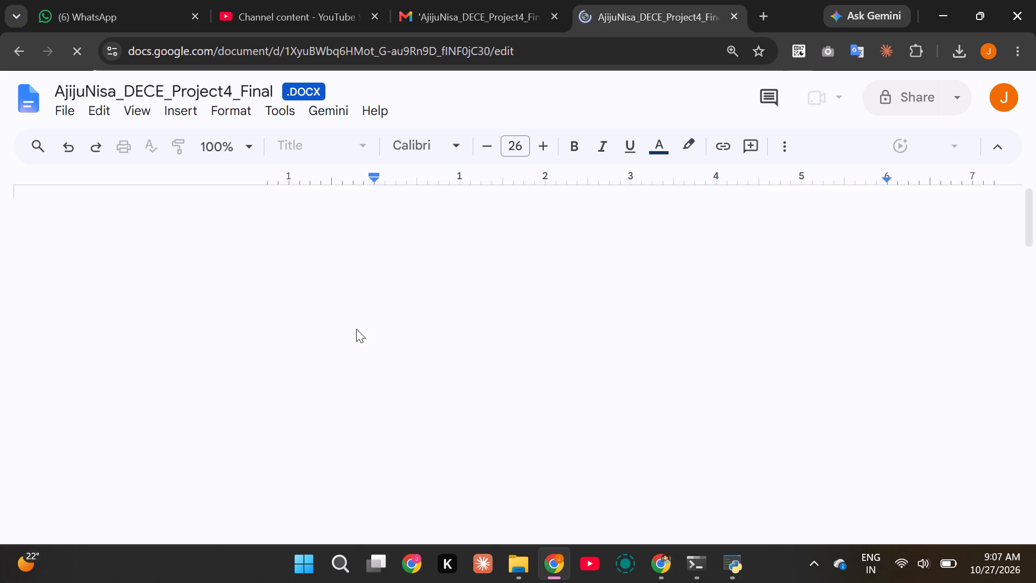
scroll(356, 326, "down", 10)
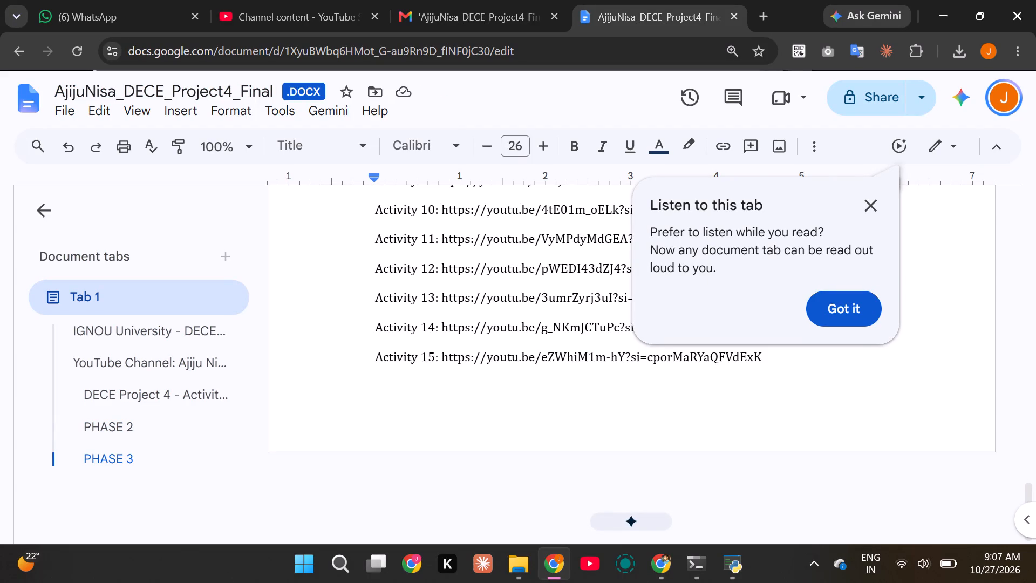
left_click(873, 209)
scroll(866, 358, "up", 2)
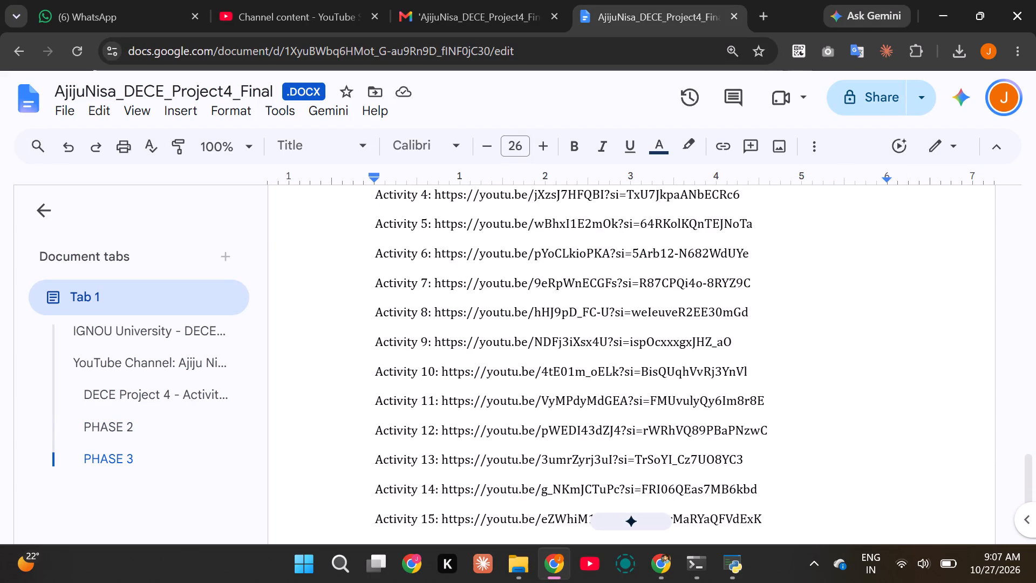
scroll(866, 358, "up", 8)
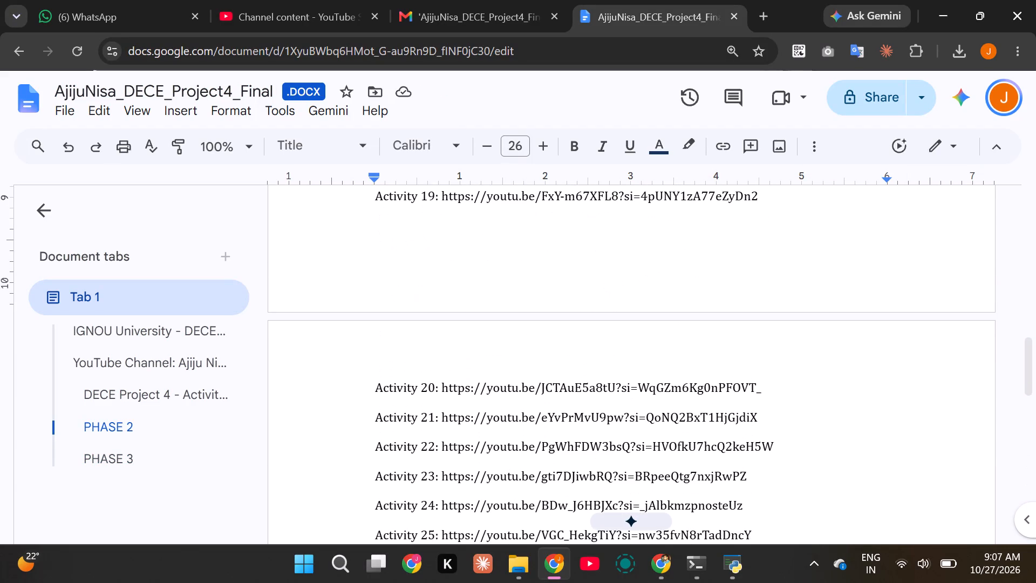
scroll(864, 354, "up", 10)
scroll(863, 355, "down", 2)
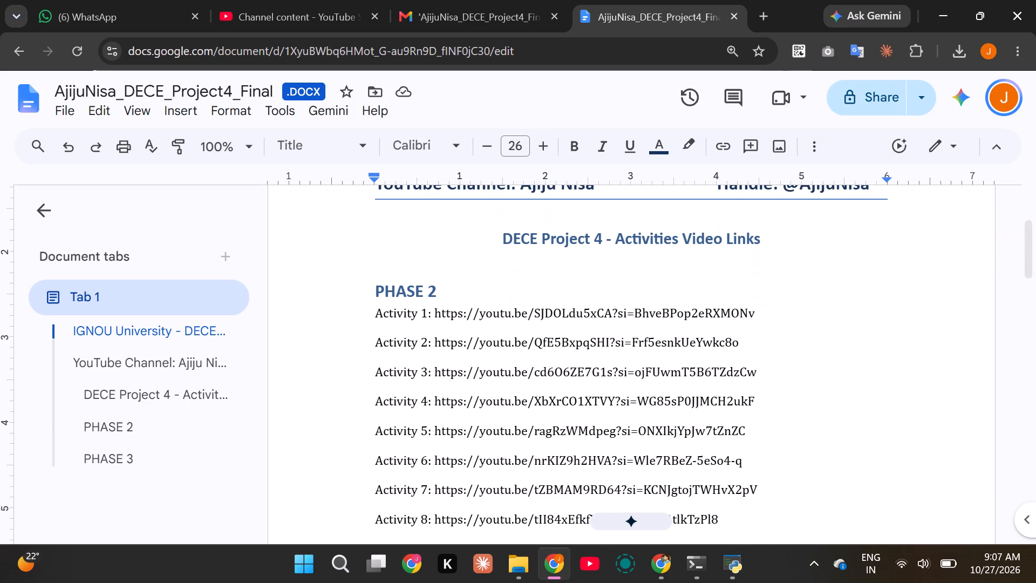
scroll(861, 352, "up", 2)
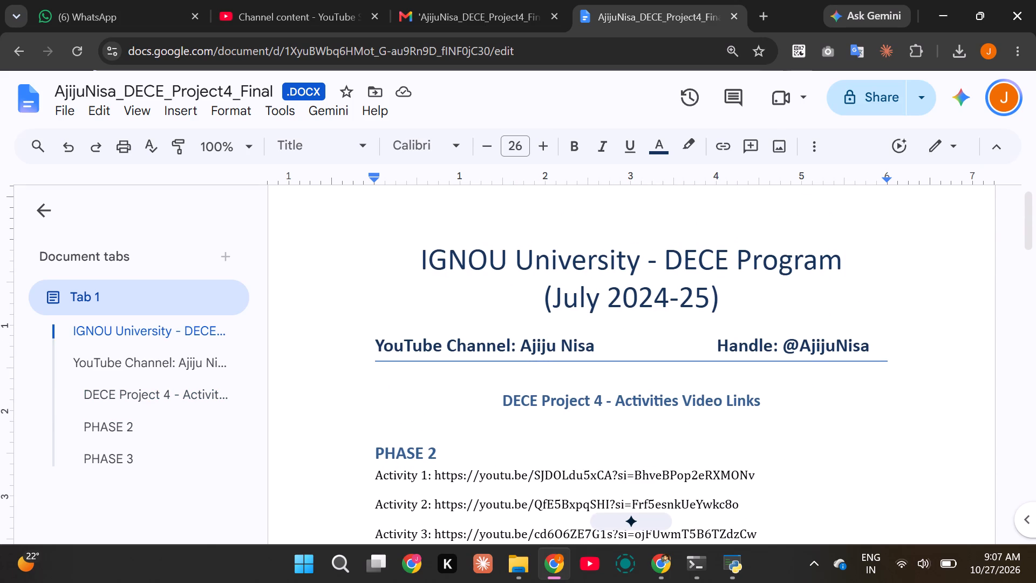
scroll(860, 356, "down", 1)
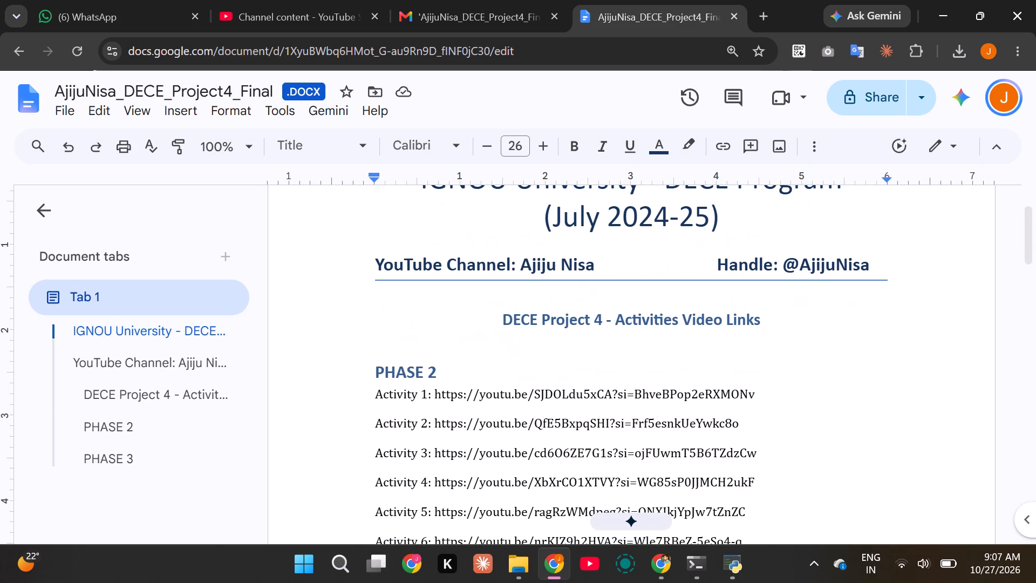
scroll(860, 356, "down", 6)
scroll(859, 357, "up", 3)
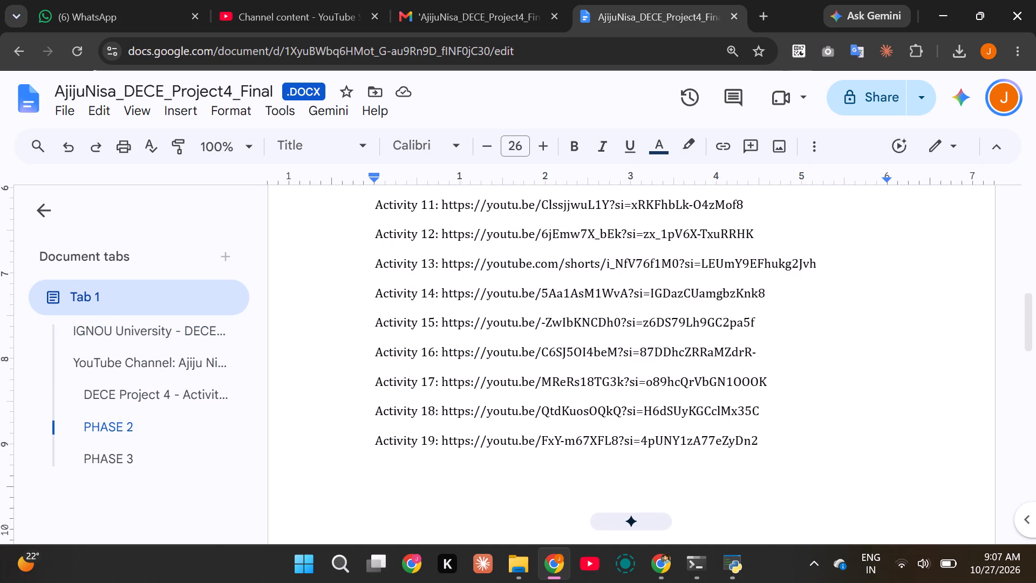
scroll(860, 356, "up", 8)
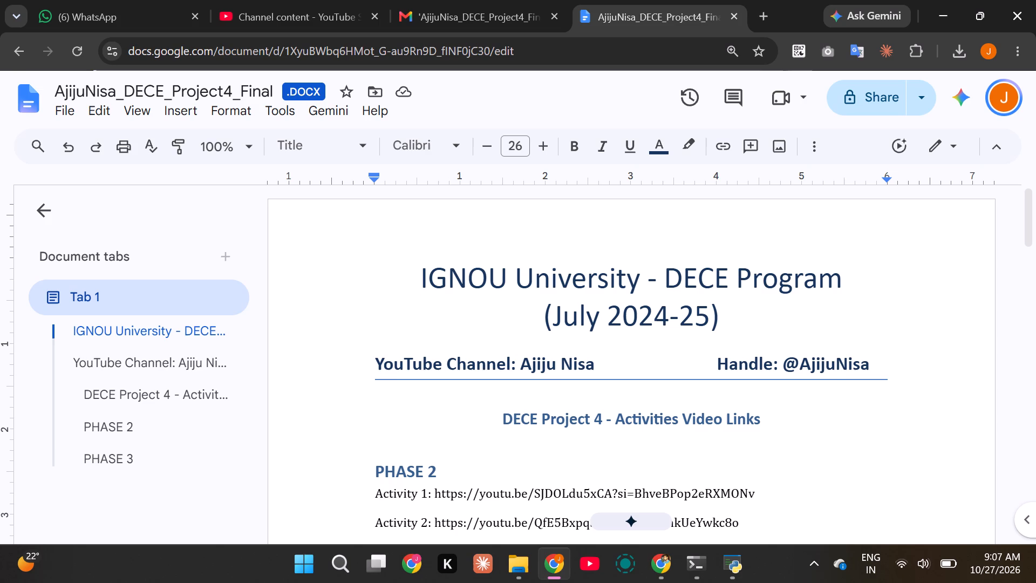
Read through the activity links from Phase 2 Activity 1 down to the last Phase 3 activity.
scroll(551, 412, "down", 3)
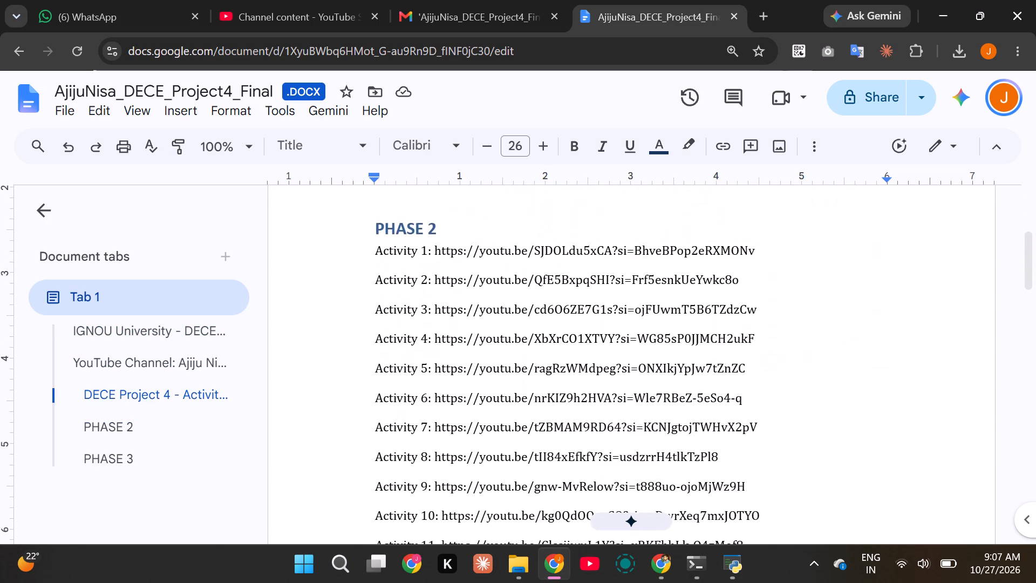
scroll(550, 417, "down", 4)
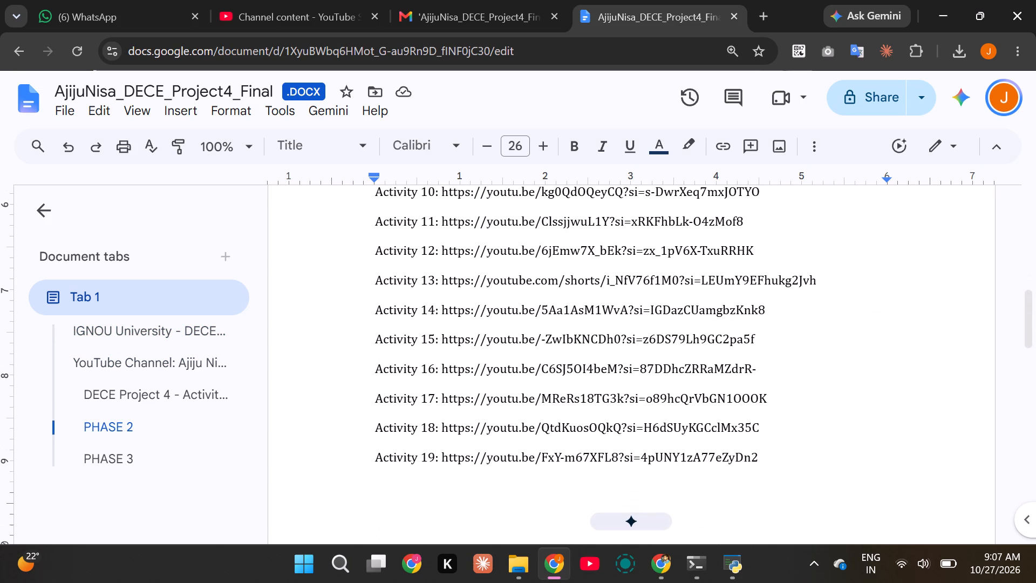
scroll(550, 418, "down", 4)
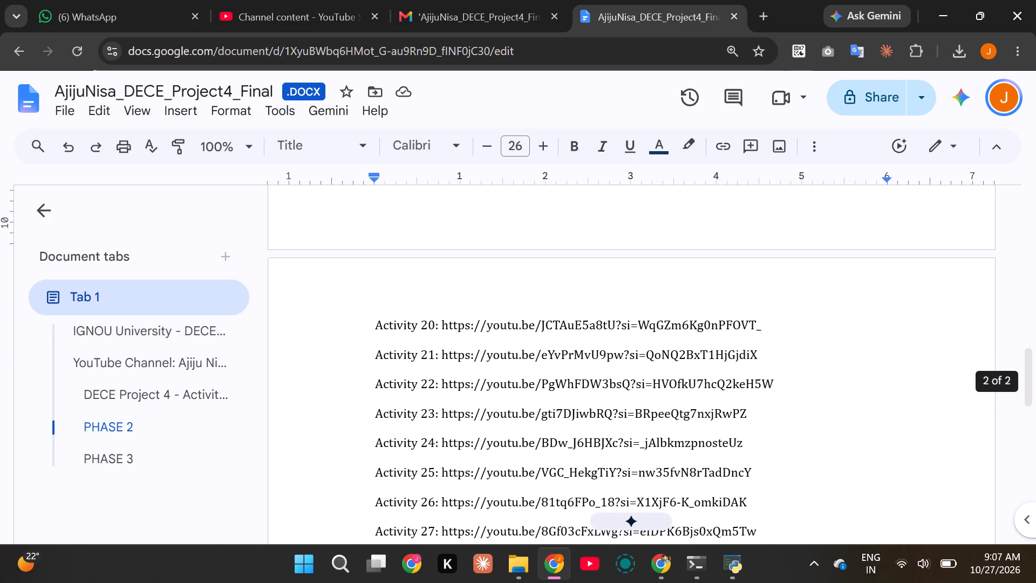
scroll(550, 420, "down", 3)
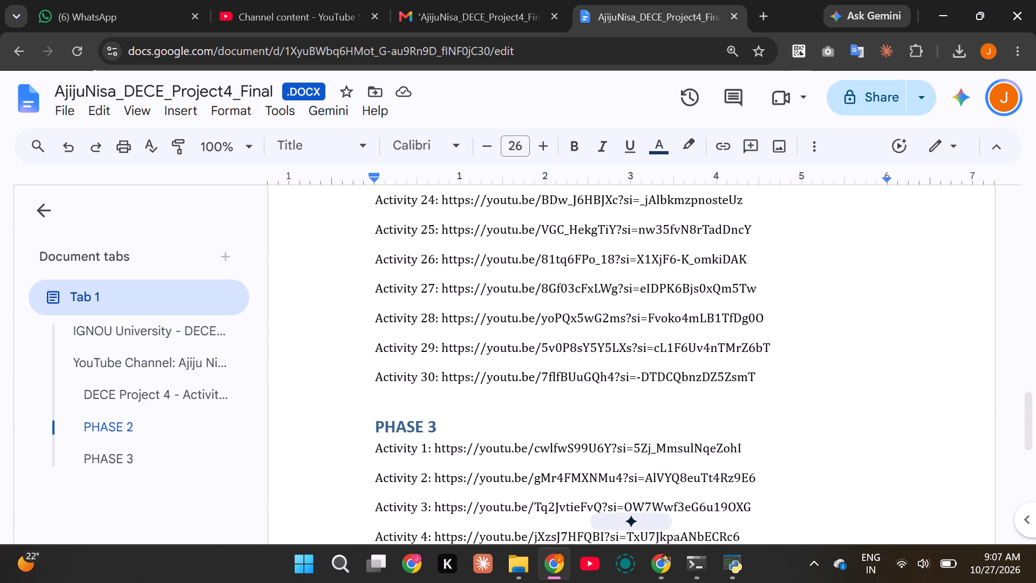
scroll(550, 421, "down", 4)
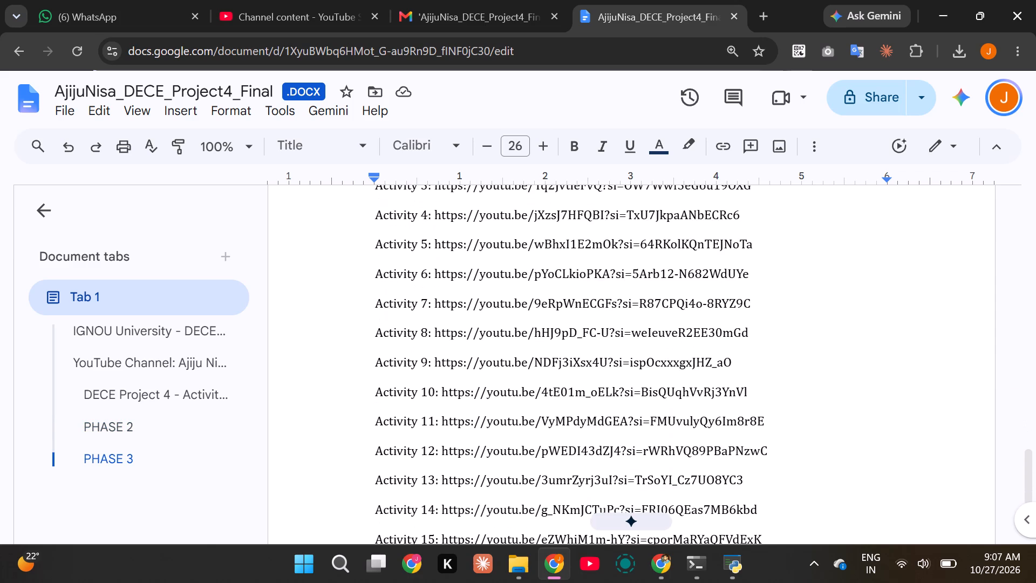
scroll(548, 421, "down", 2)
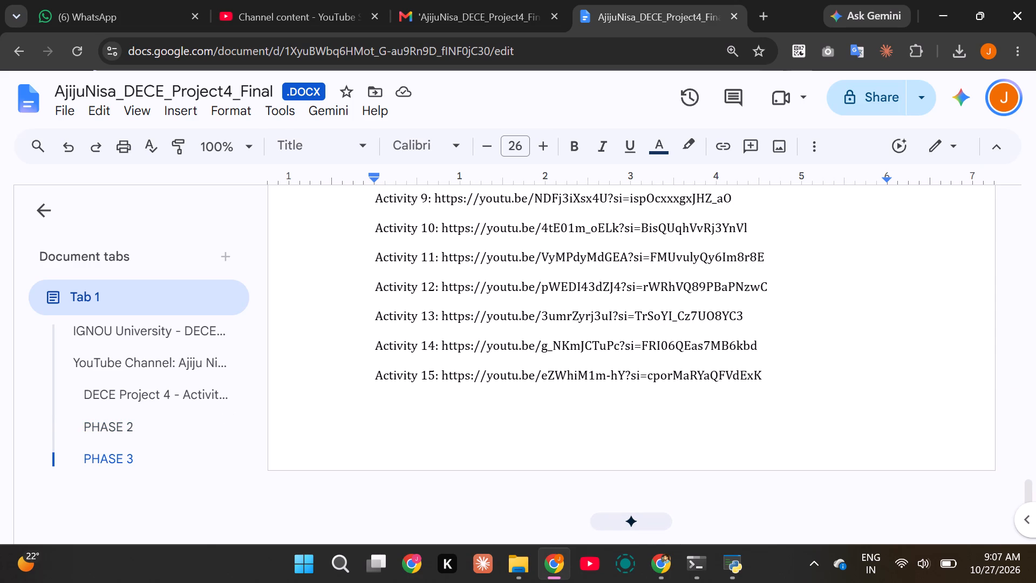
scroll(712, 237, "up", 2)
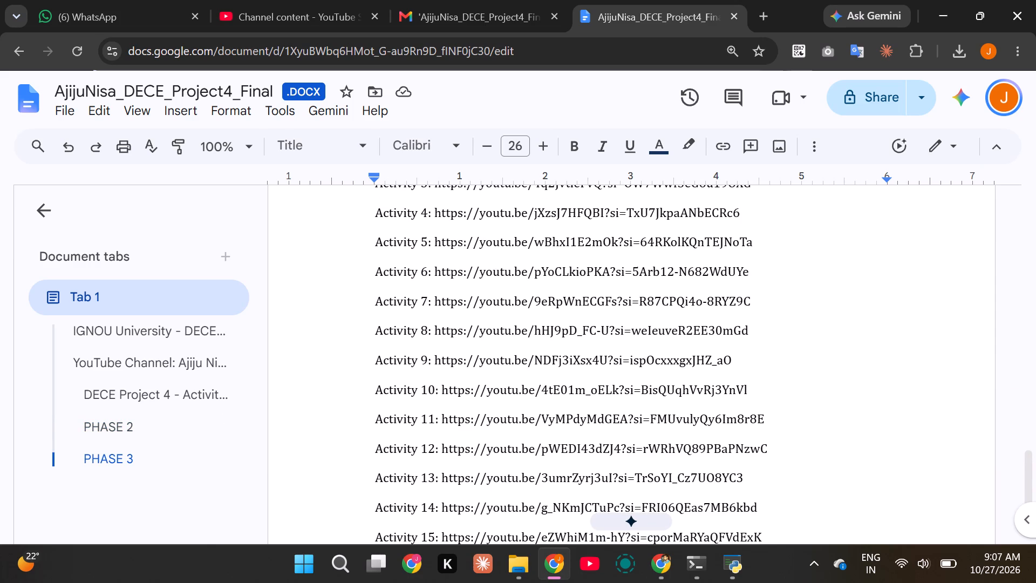
scroll(778, 280, "down", 2)
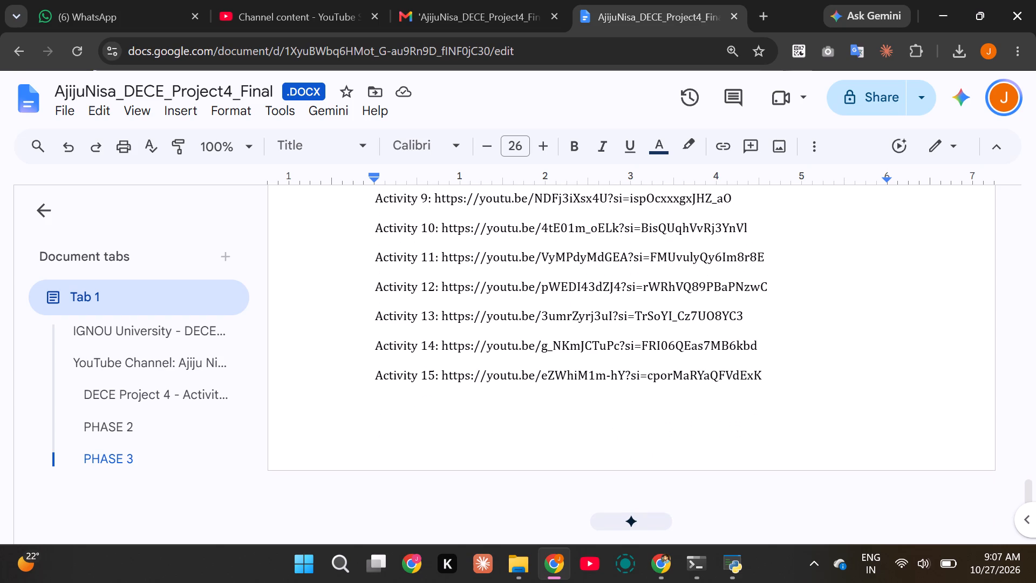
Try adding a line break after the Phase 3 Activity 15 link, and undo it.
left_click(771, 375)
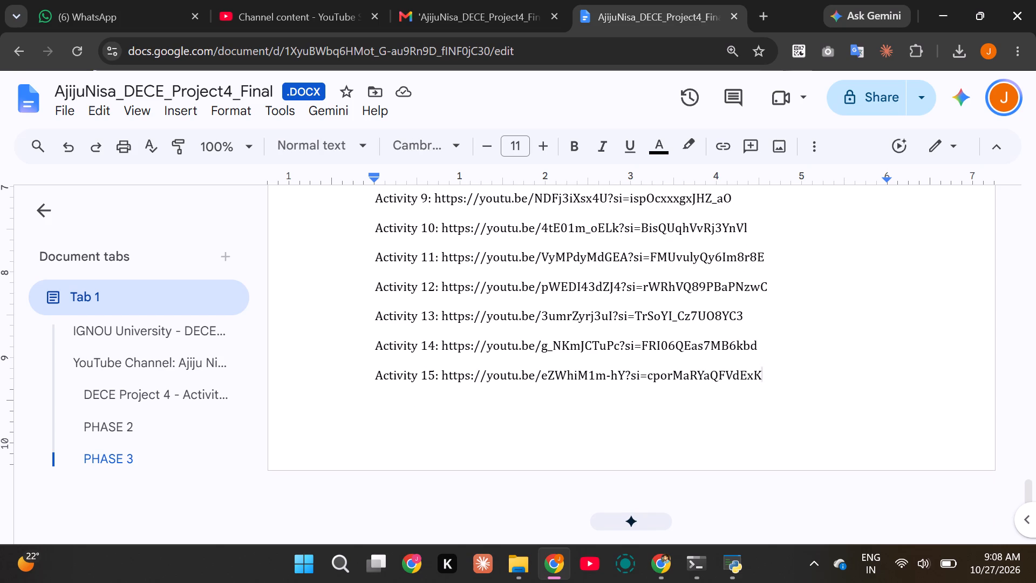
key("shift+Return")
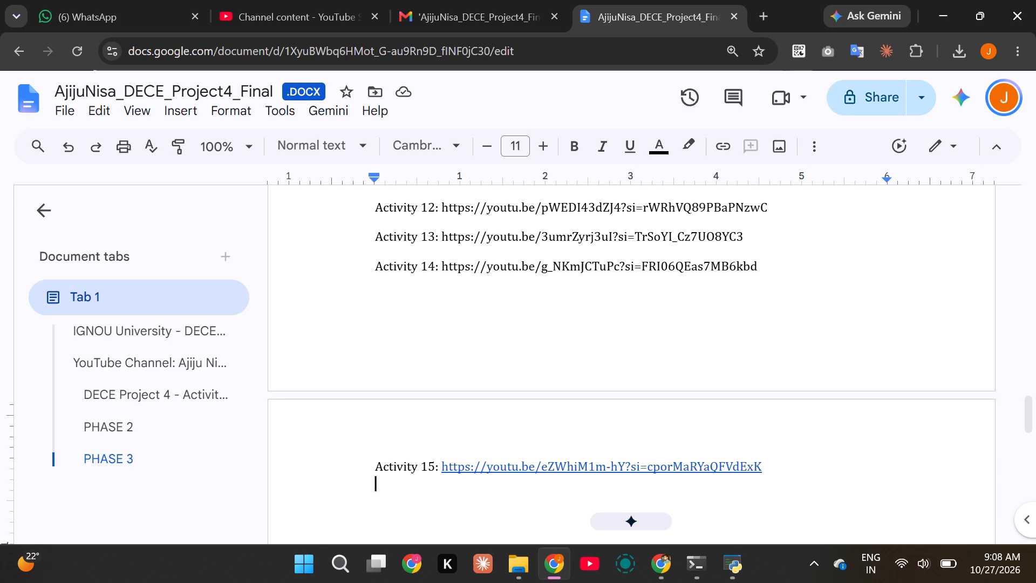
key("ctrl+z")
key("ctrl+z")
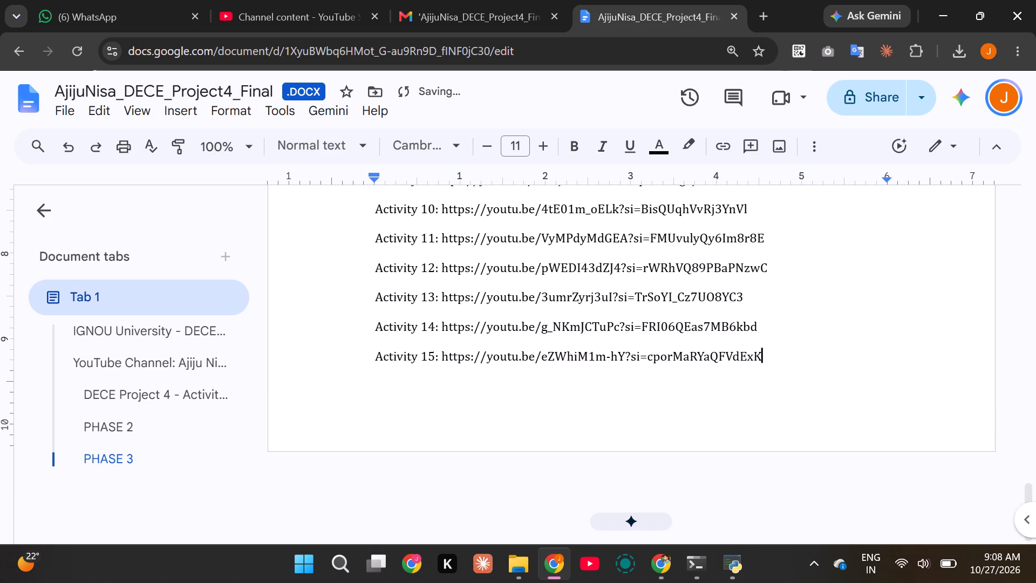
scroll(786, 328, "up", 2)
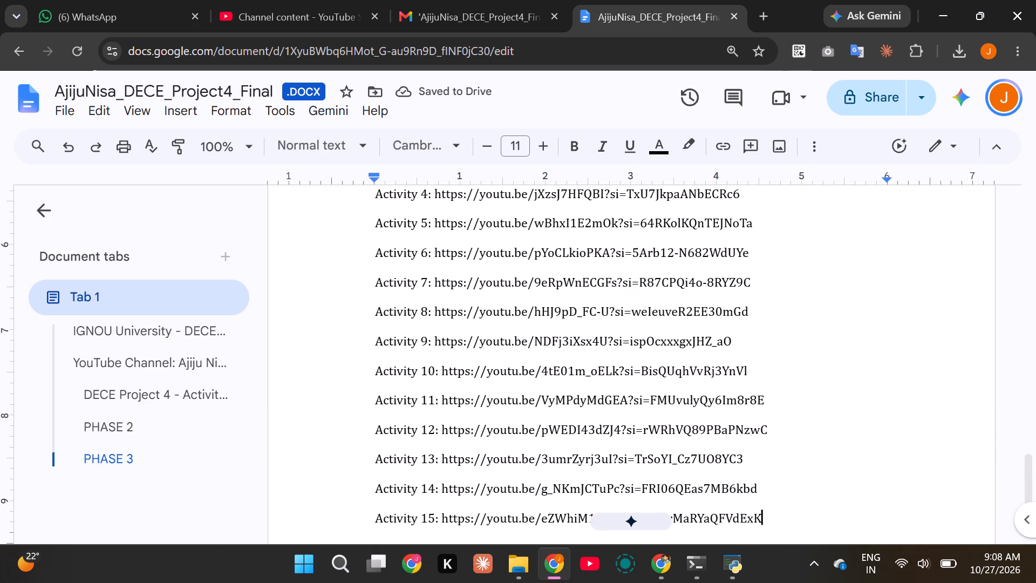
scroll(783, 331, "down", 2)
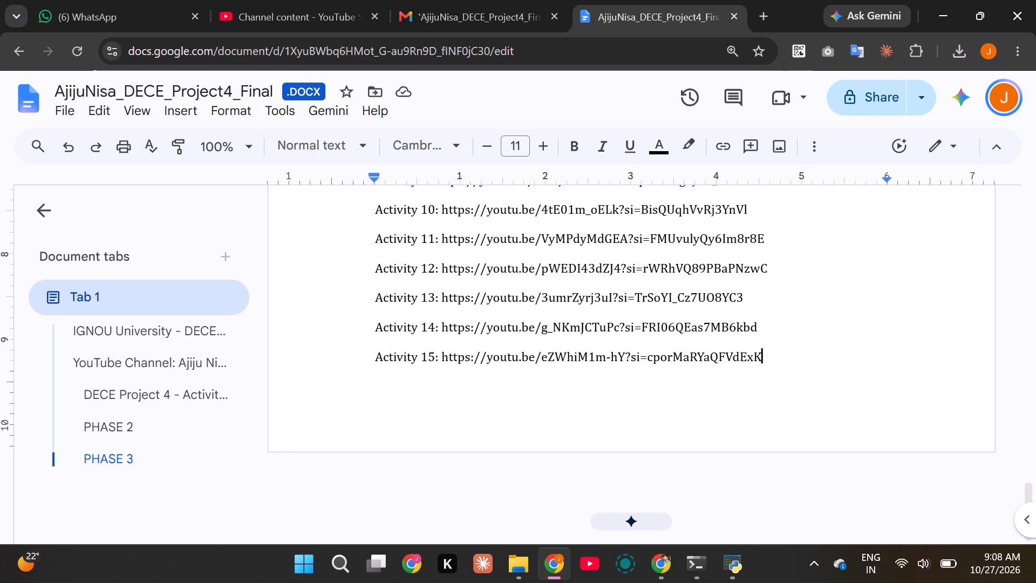
Copy the Phase 3 Activity 5 line and paste it on a new line directly below the Phase 3 Activity 15 link.
scroll(759, 271, "up", 2)
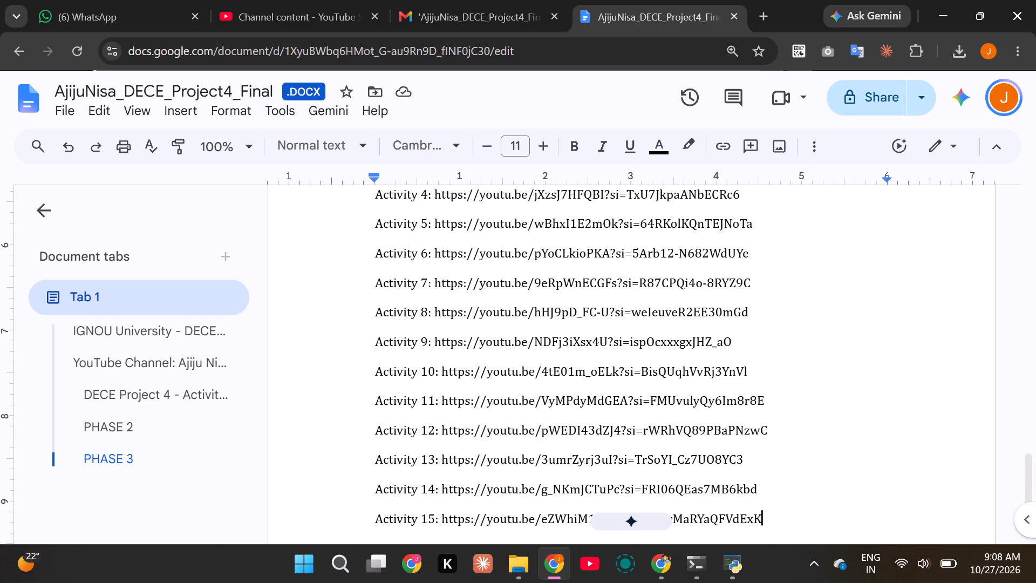
left_click(745, 238)
key("Right")
key("shift+Left")
key("shift+Left")
key("shift+Left")
key("shift+Left")
key("shift+Left")
key("shift+Left")
key("shift+Left")
key("shift+Left")
key("shift+Left")
key("shift+Left")
key("shift+Left")
key("shift+Left")
key("shift+Left")
key("shift+Left")
key("shift+Left")
key("shift+Left")
key("shift+Left")
key("shift+Left")
key("shift+Left")
key("shift+Left")
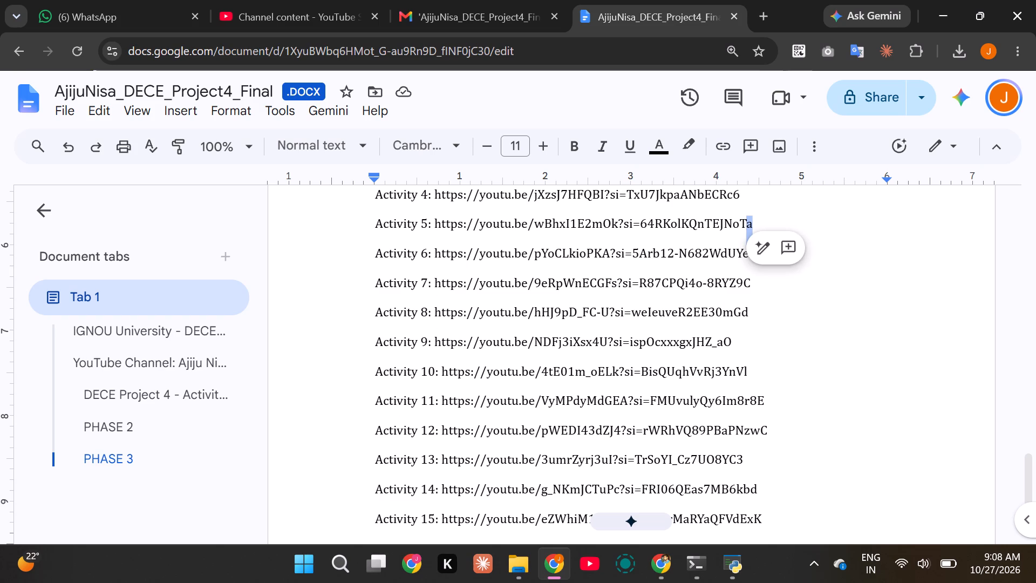
key("shift+Left")
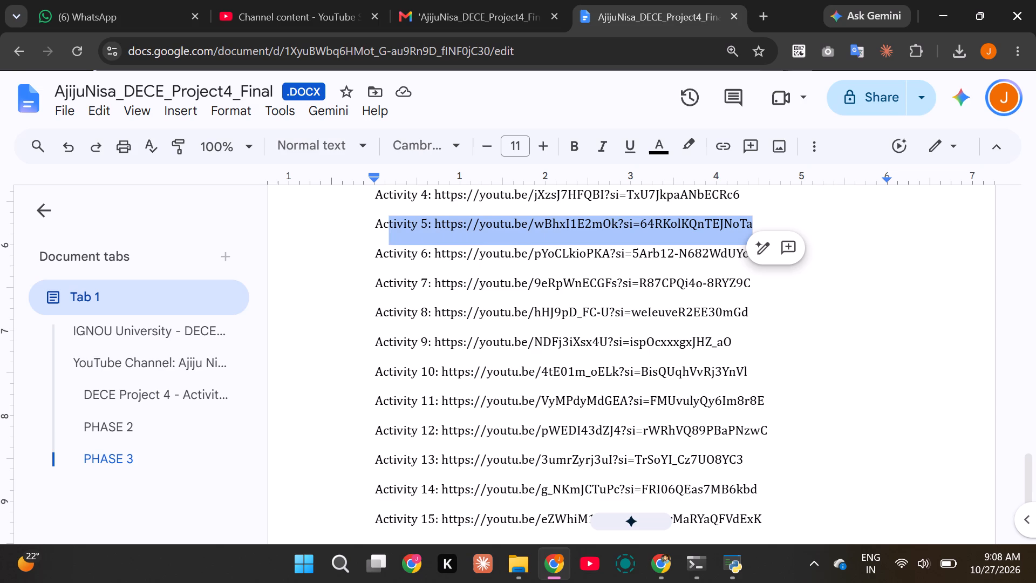
key("shift+Left")
key("shift+Left")
key("ctrl+c")
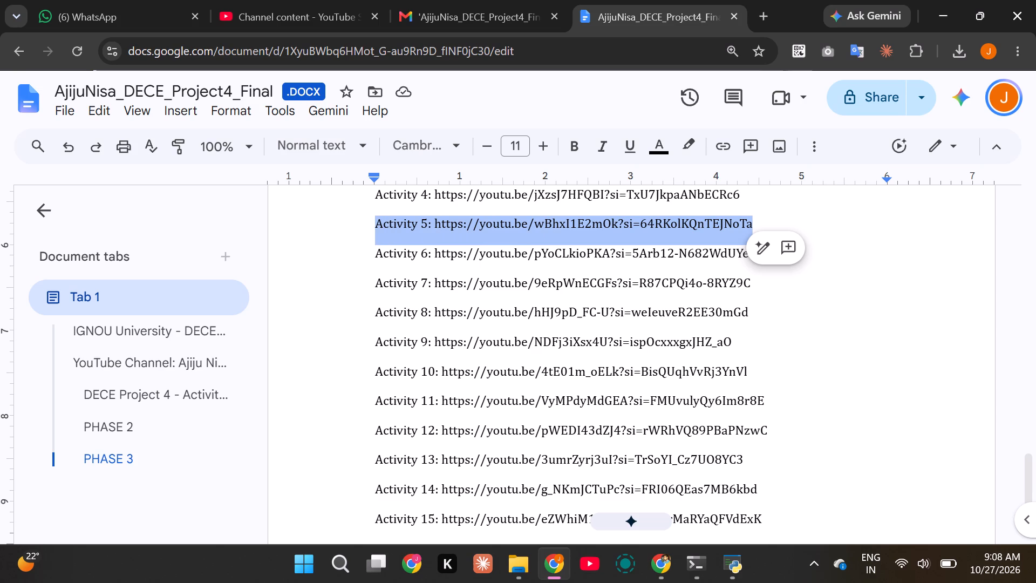
scroll(795, 350, "down", 7)
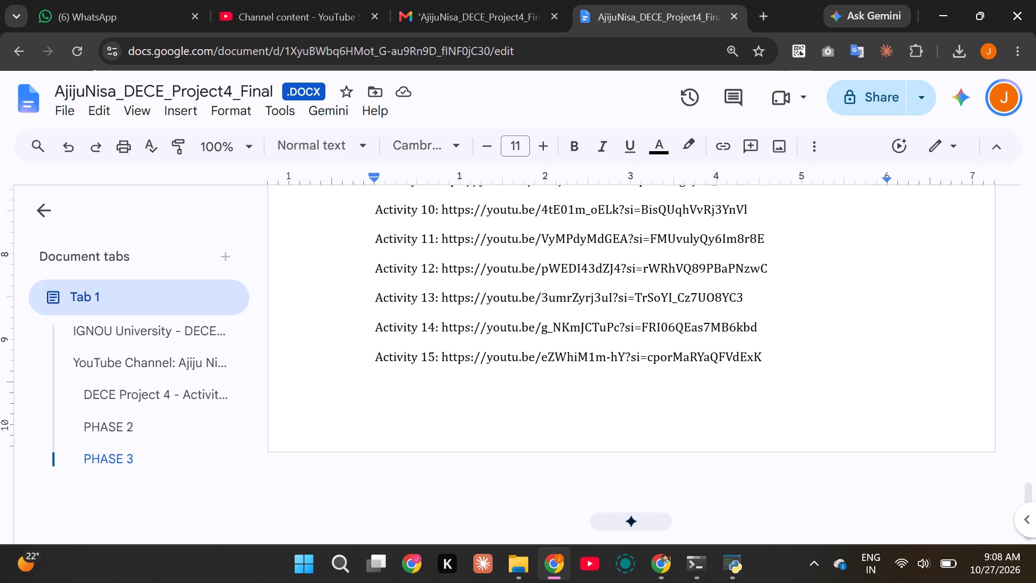
left_click(766, 358)
key("shift+Return")
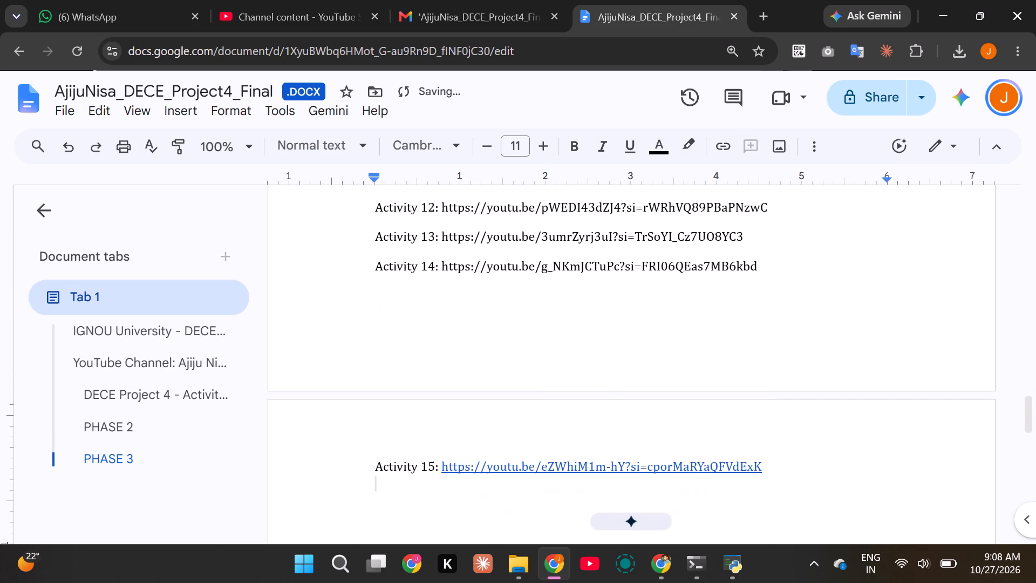
key("ctrl+v")
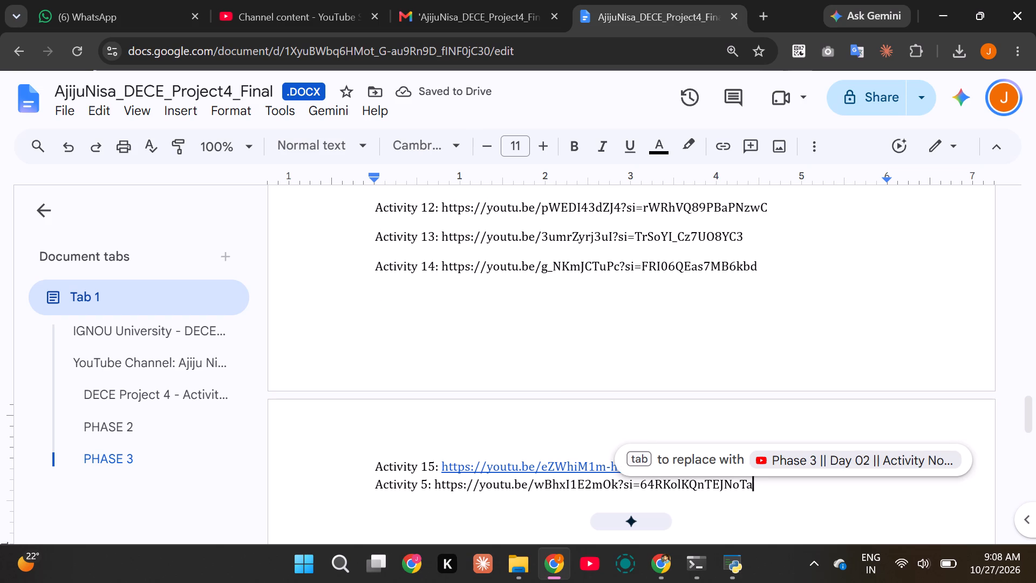
Copy the Phase 2 Activity 28 line and paste it on a new line below the Activity 5 copy at the document's end.
scroll(773, 327, "up", 5)
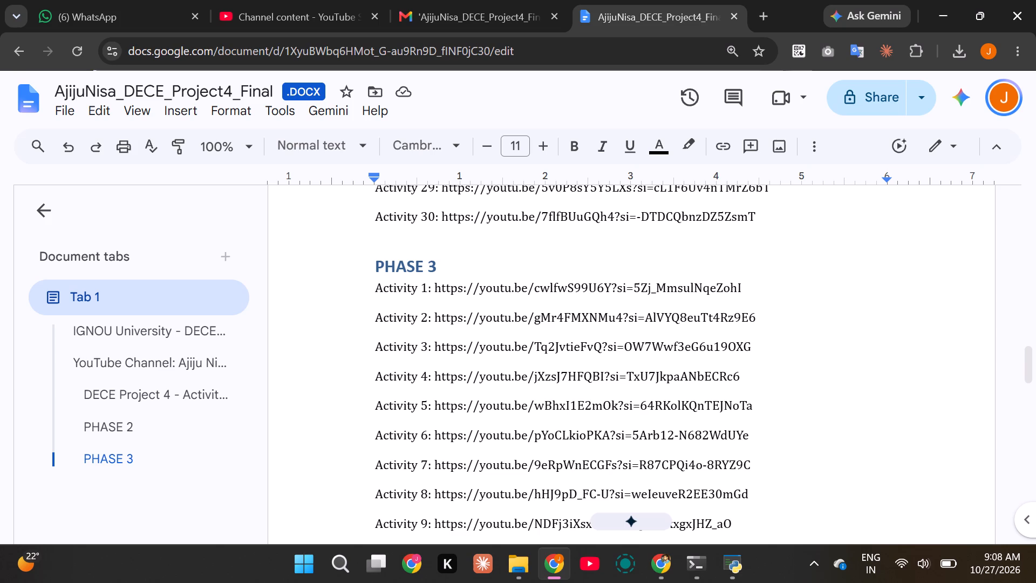
scroll(738, 248, "up", 1)
left_click_drag(762, 239, 462, 250)
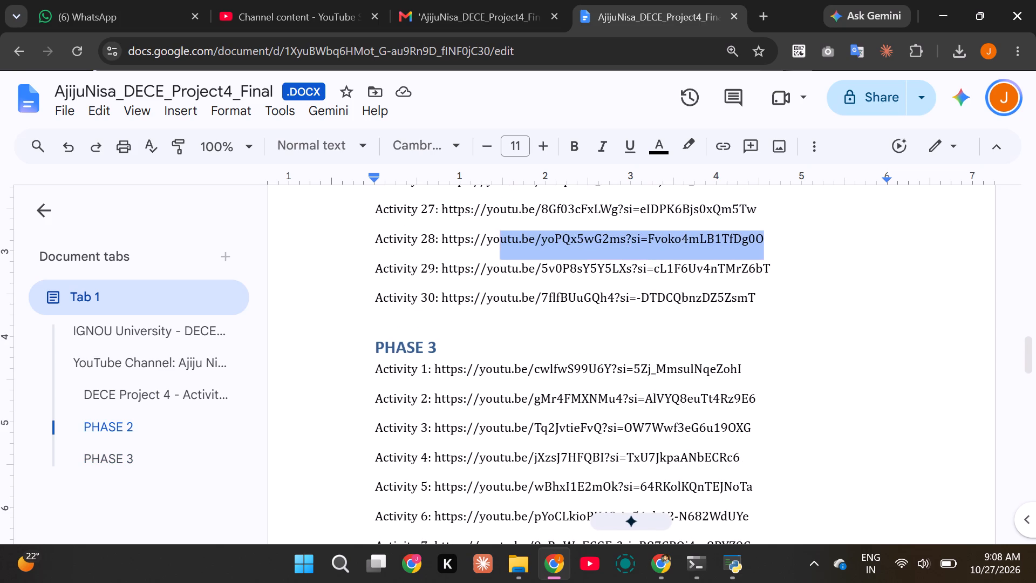
left_click_drag(462, 250, 336, 242)
key("ctrl+c")
scroll(780, 401, "down", 11)
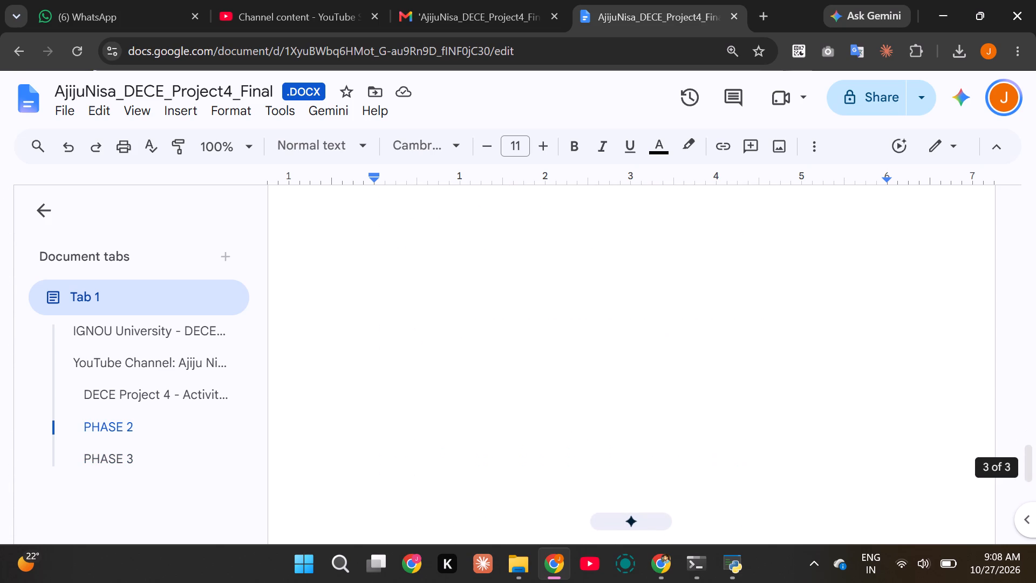
scroll(727, 333, "up", 3)
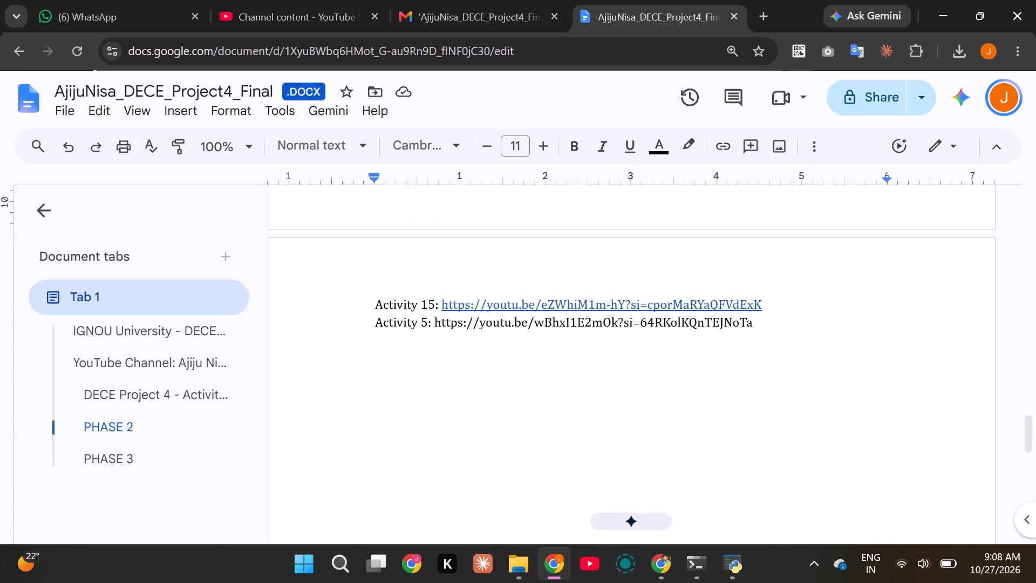
left_click(762, 329)
key("shift+Return")
key("ctrl+v")
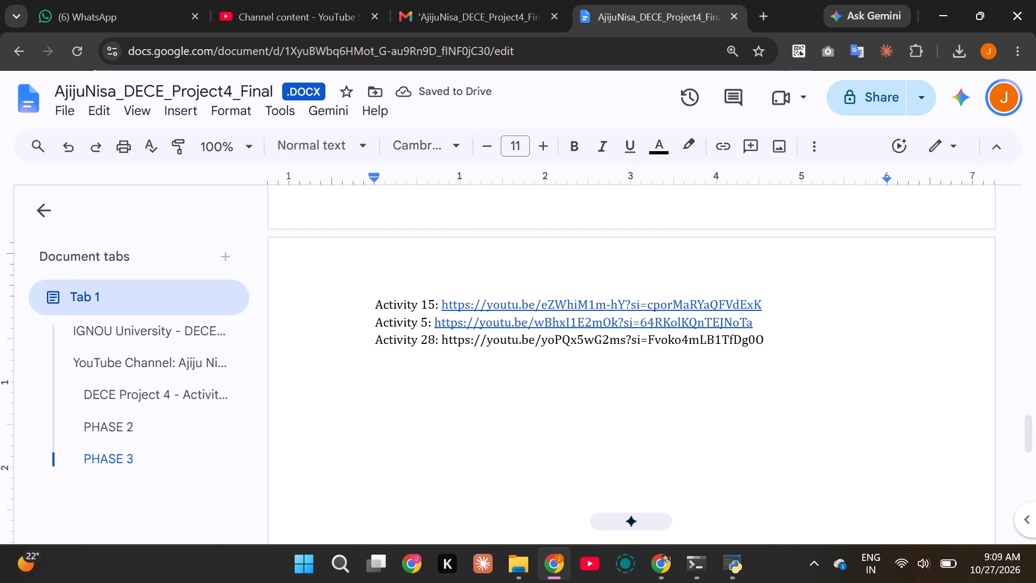
Copy the Phase 2 Activity 27 line and paste it on its own line below the Activity 28 copy at the document's end.
scroll(762, 329, "up", 6)
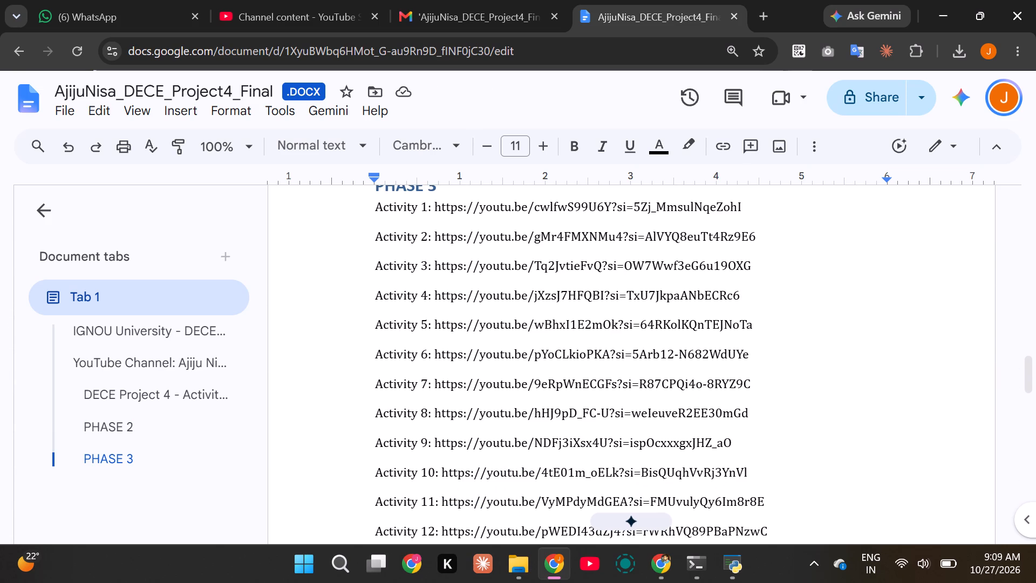
scroll(828, 277, "up", 3)
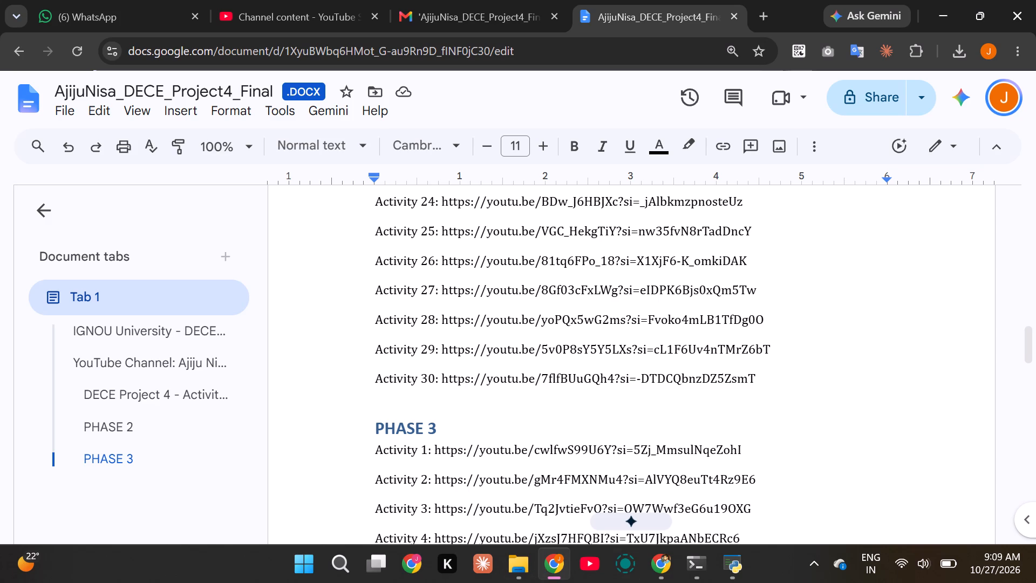
left_click_drag(373, 292, 382, 293)
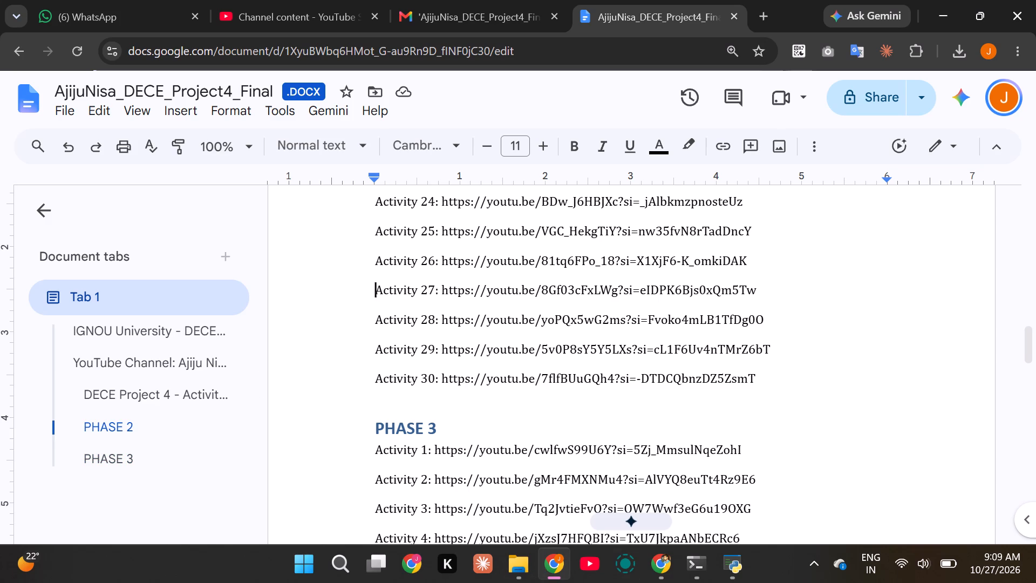
left_click_drag(382, 293, 773, 311)
key("ctrl+c")
scroll(723, 449, "down", 2)
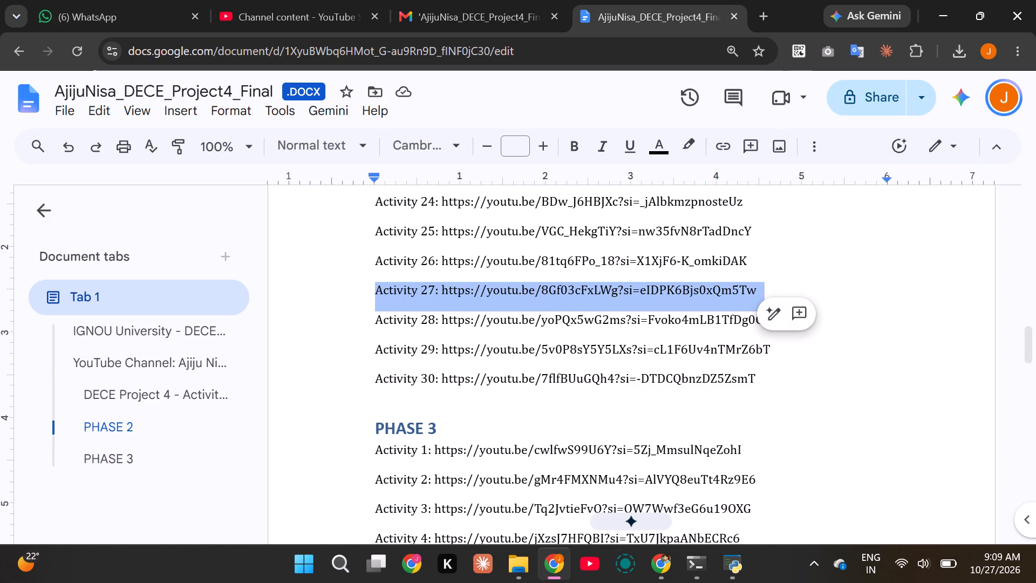
scroll(723, 450, "down", 12)
scroll(724, 446, "up", 4)
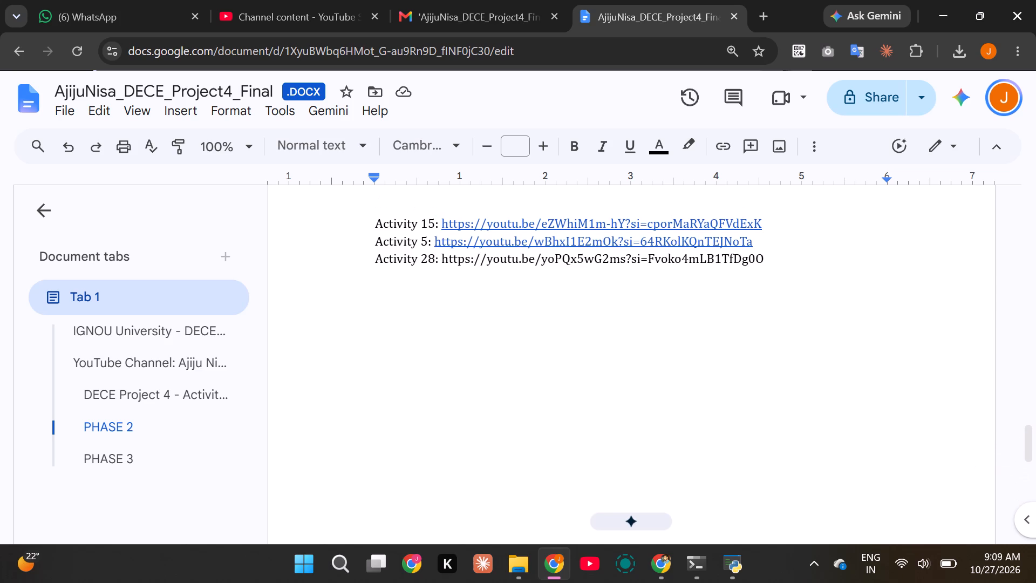
scroll(727, 440, "up", 1)
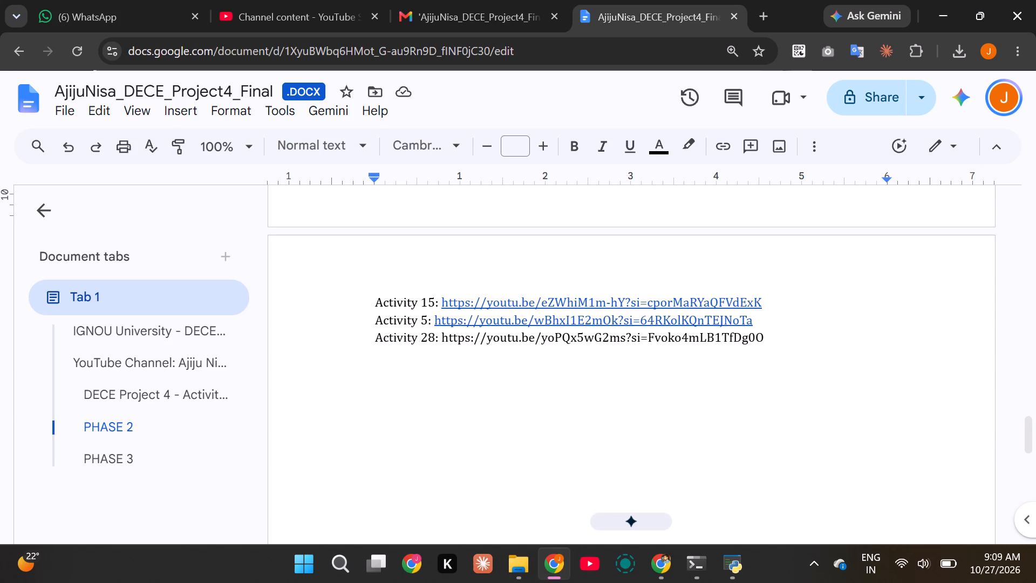
left_click(753, 404)
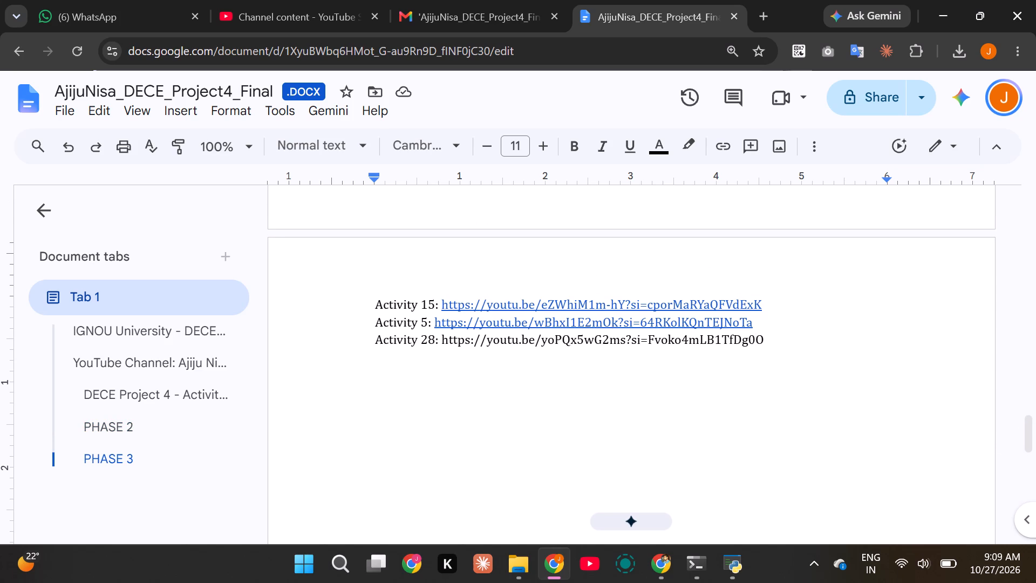
key("Right")
key("ctrl+v")
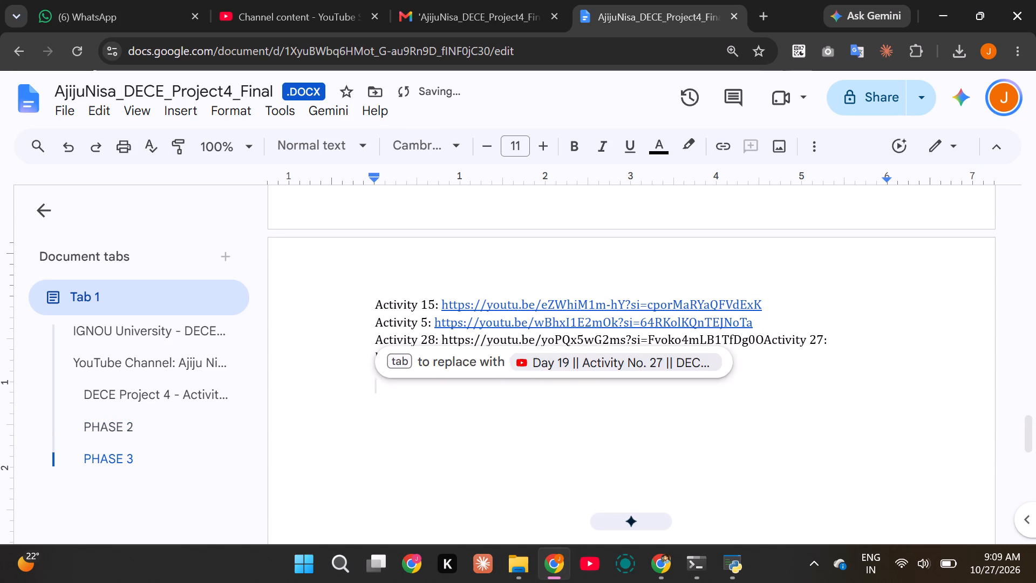
key("ctrl+z")
key("shift+Return")
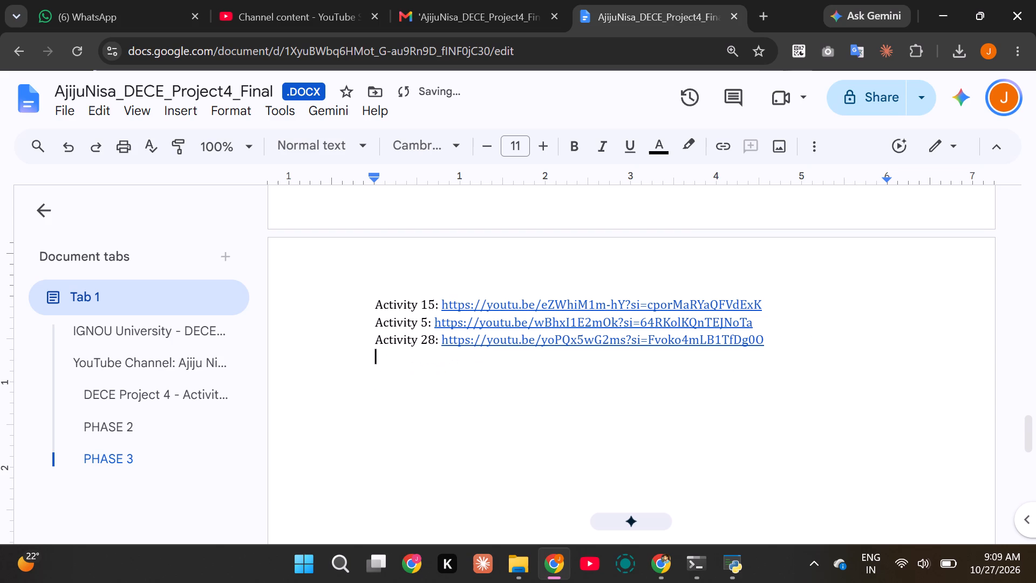
key("ctrl+v")
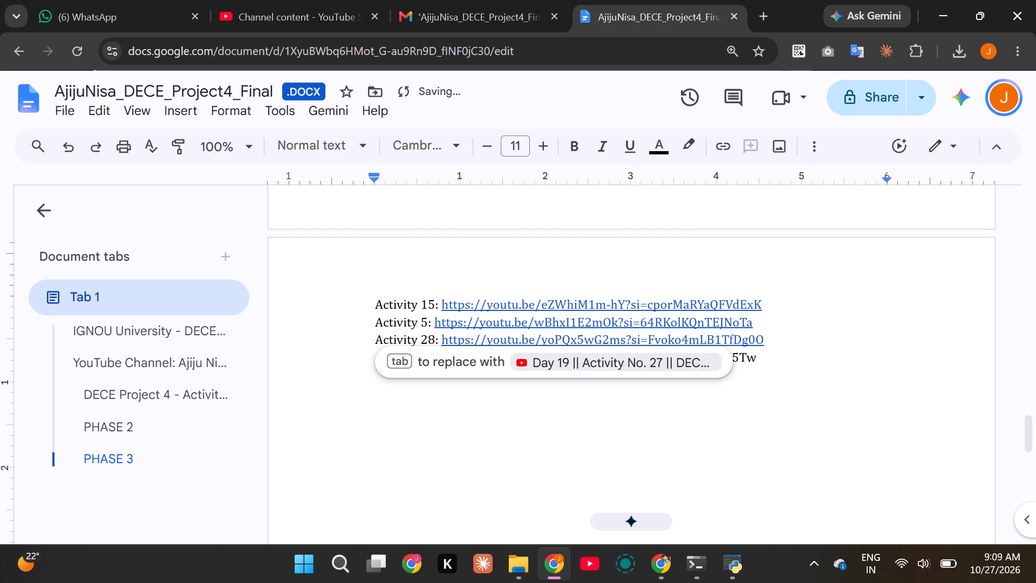
left_click(713, 417)
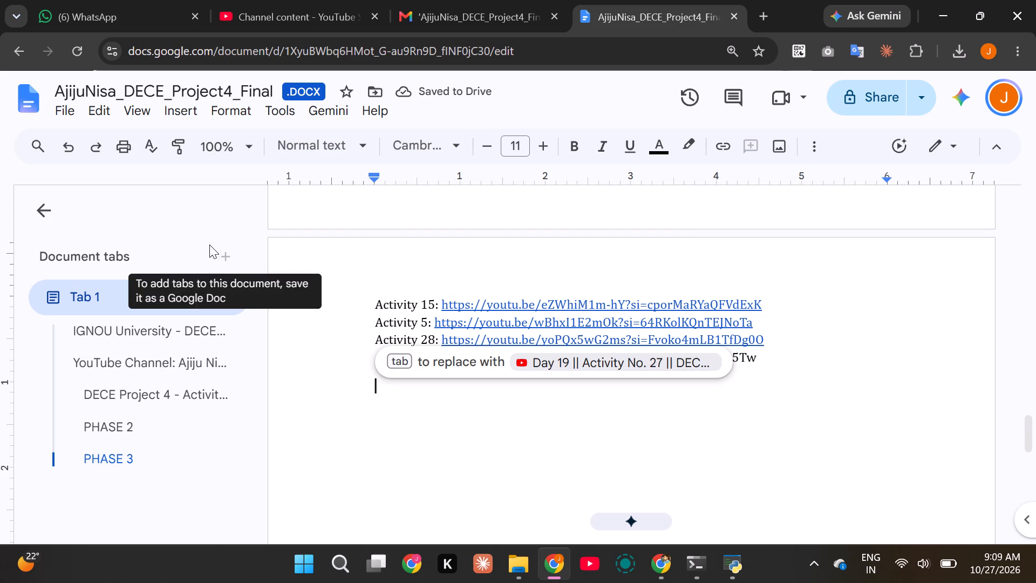
Copy the Phase 2 Activity 20 line and paste it on a new line below the Activity 27 copy at the document's end.
scroll(266, 222, "up", 6)
scroll(619, 240, "up", 6)
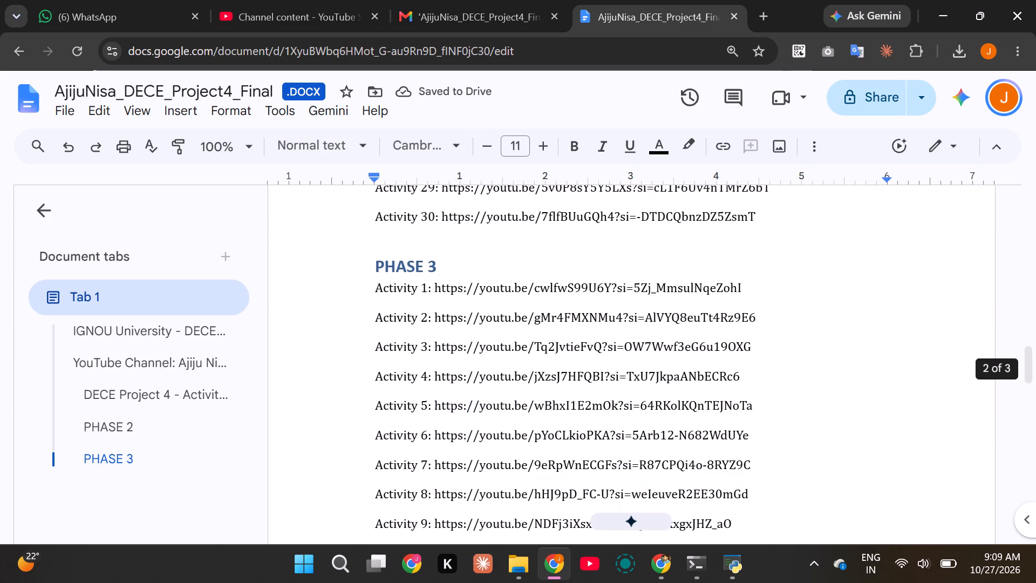
scroll(616, 228, "up", 5)
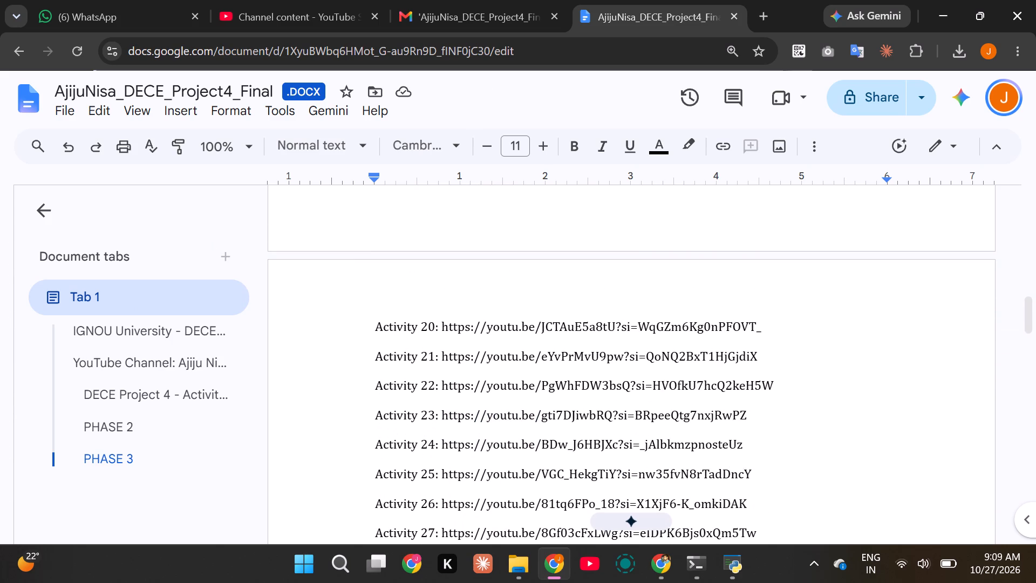
left_click_drag(772, 326, 443, 322)
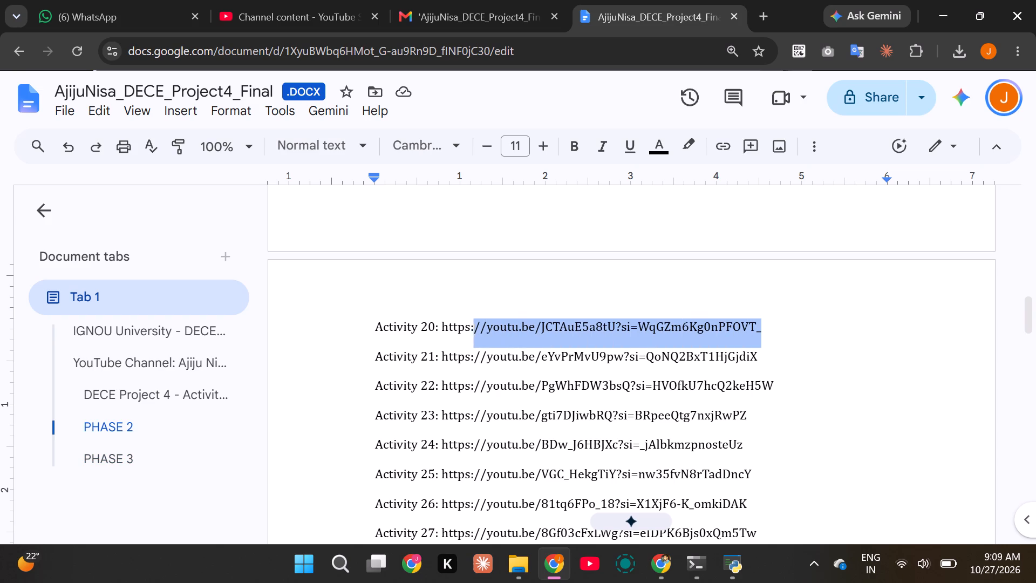
left_click_drag(443, 322, 353, 323)
key("ctrl+c")
scroll(708, 474, "down", 6)
scroll(589, 496, "down", 6)
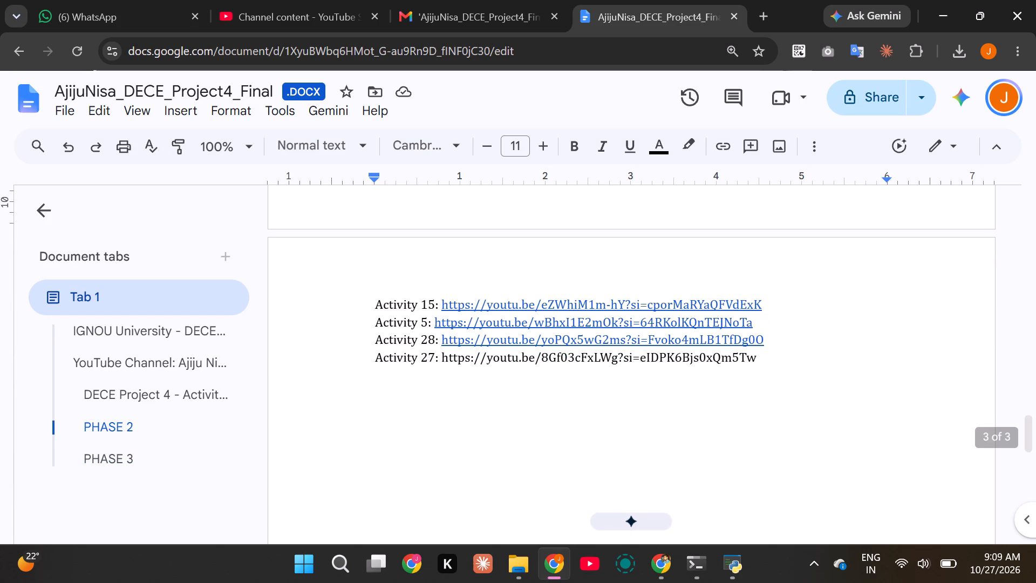
left_click(369, 362)
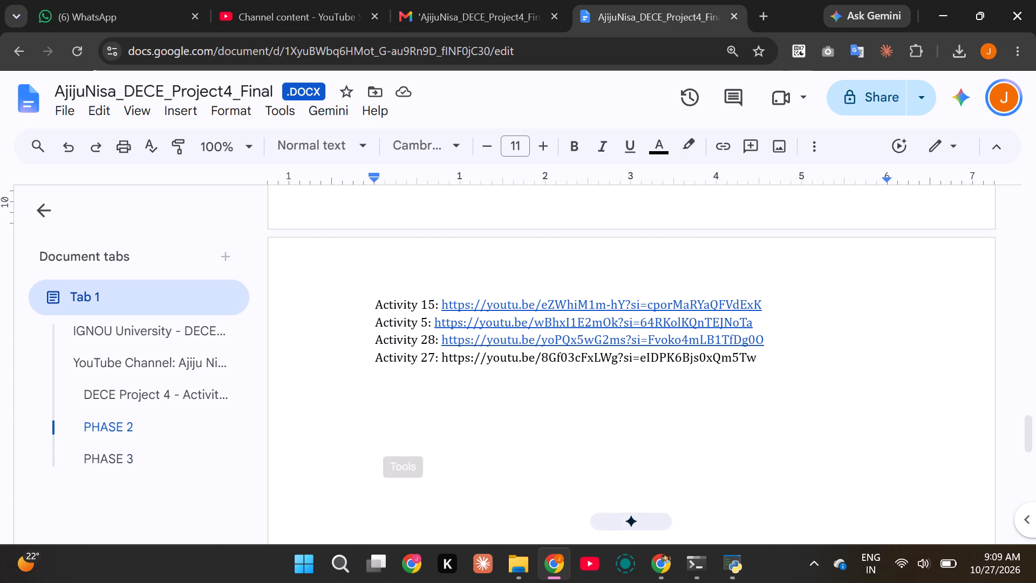
key("Down")
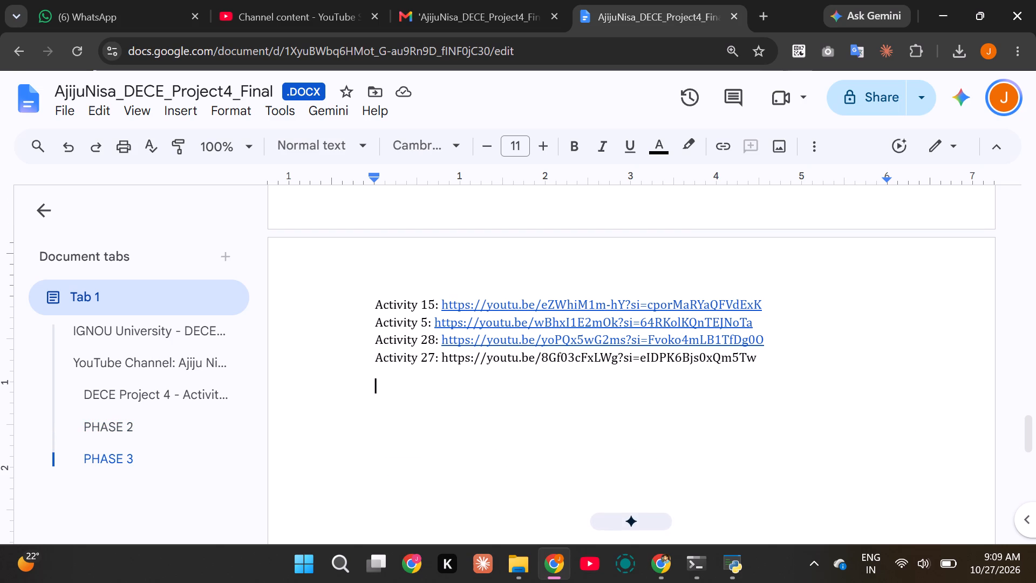
key("Left")
key("shift+Return")
key("ctrl+v")
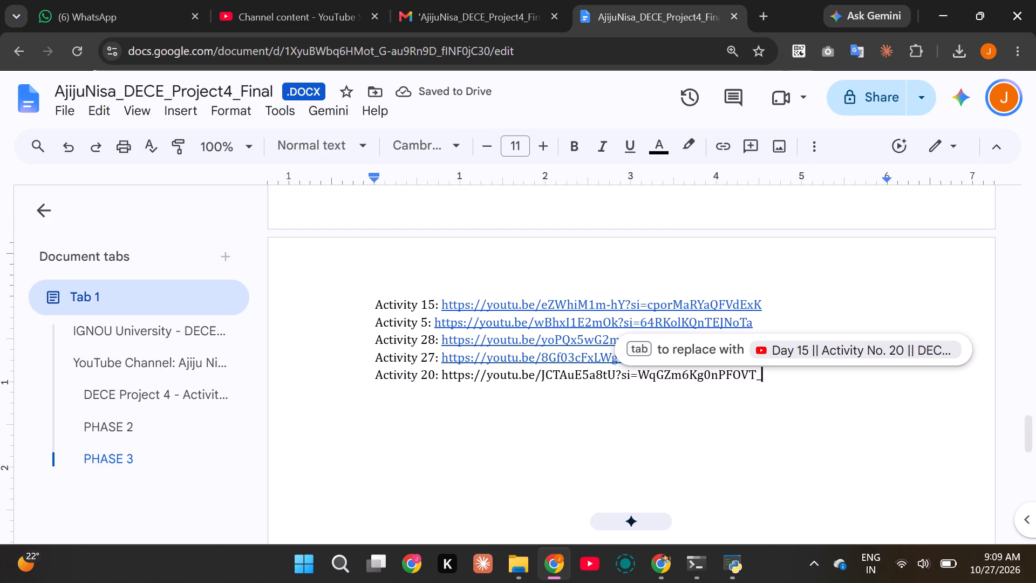
scroll(397, 376, "up", 8)
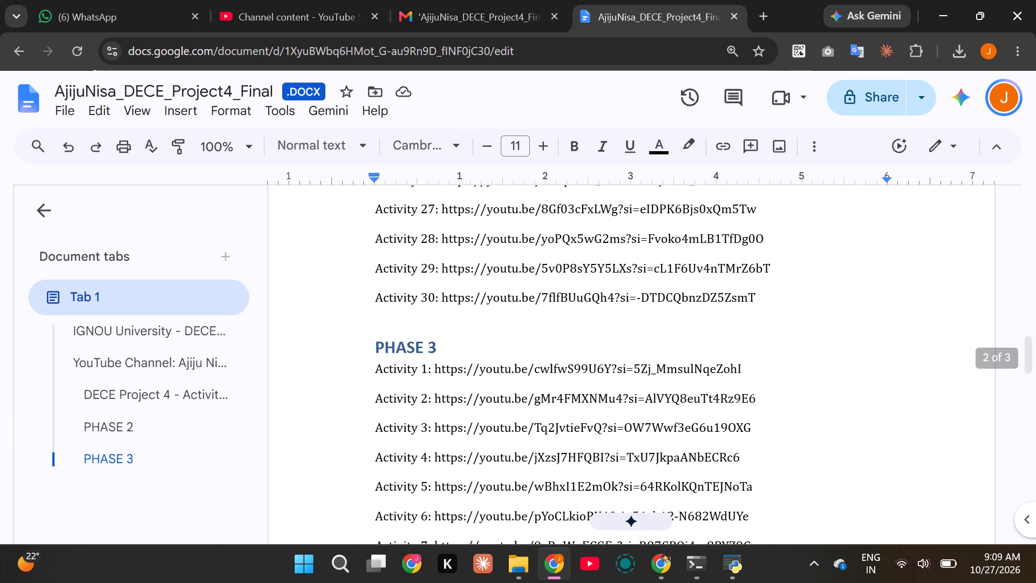
scroll(396, 375, "up", 1)
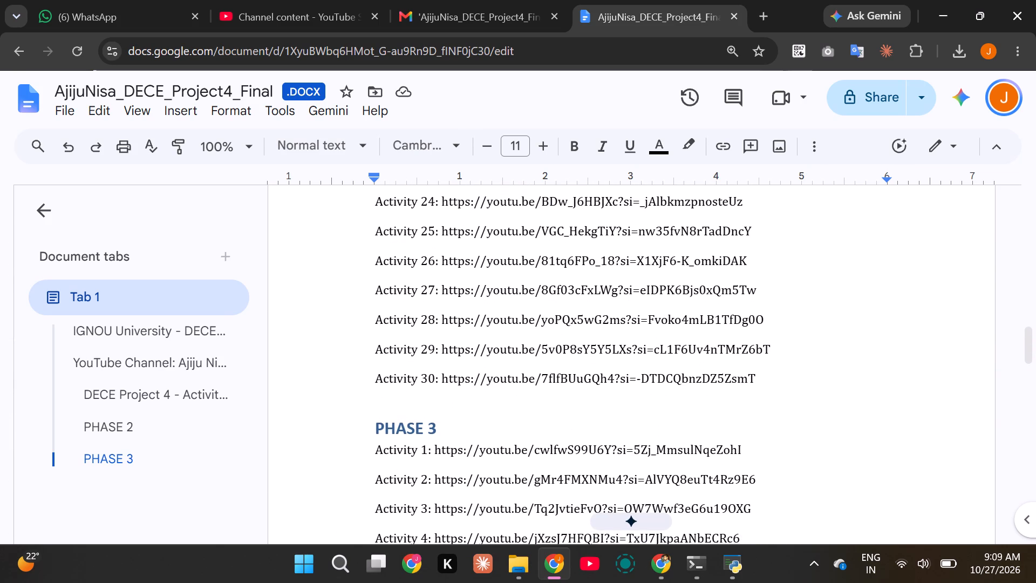
left_click_drag(737, 249, 340, 228)
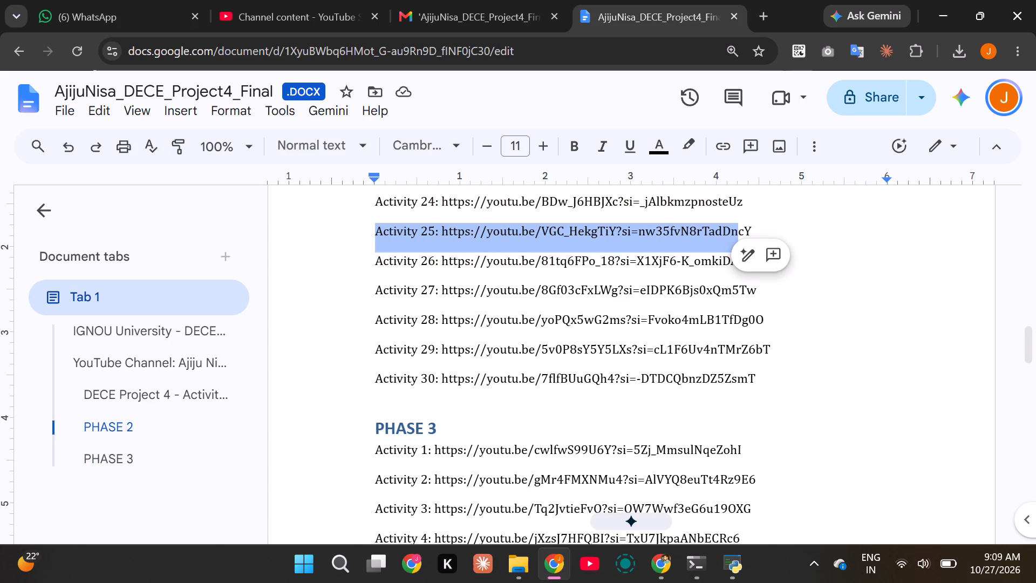
key("ctrl+c")
scroll(551, 324, "down", 17)
scroll(615, 351, "up", 3)
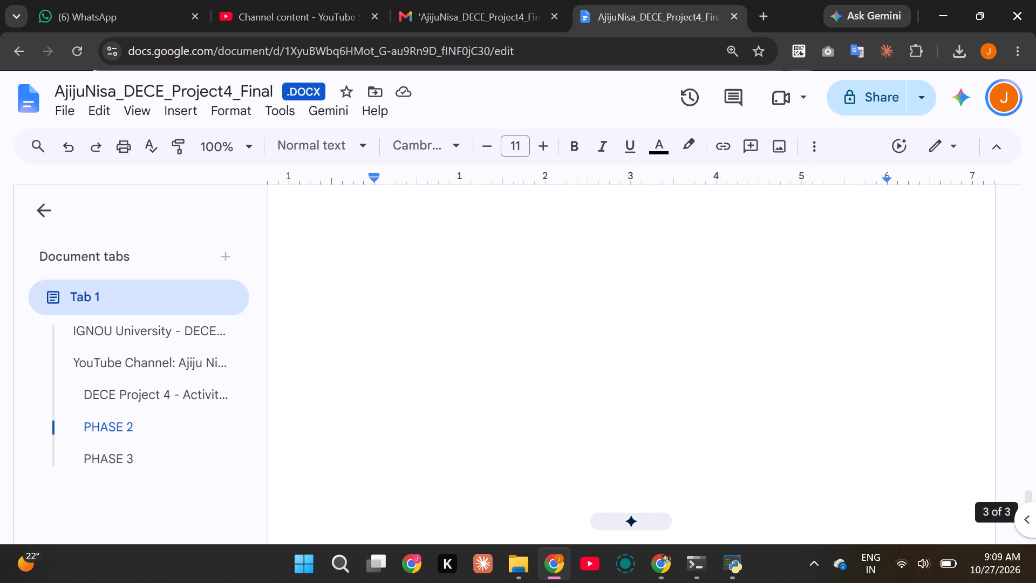
scroll(615, 351, "up", 5)
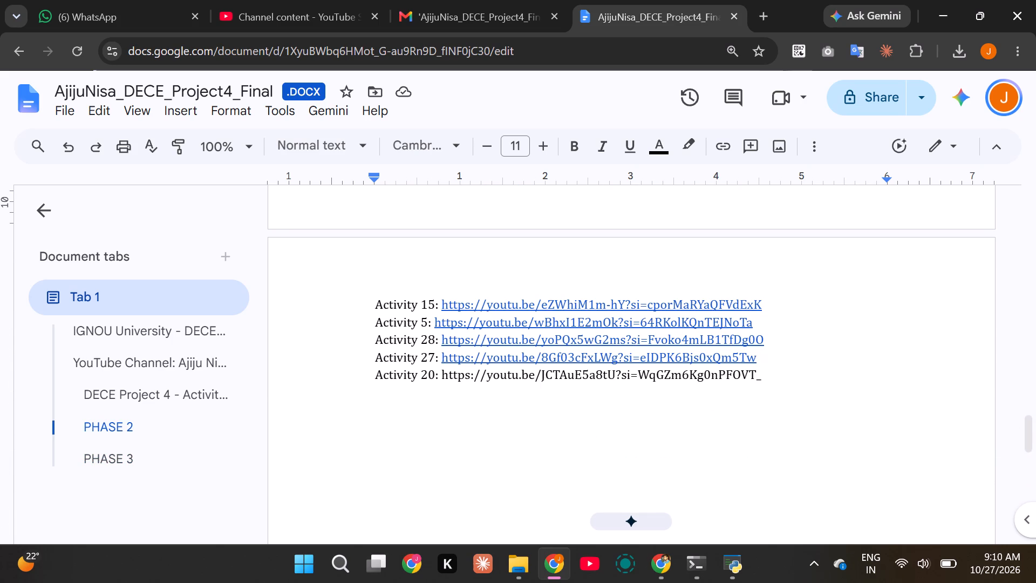
left_click(780, 372)
key("shift+Return")
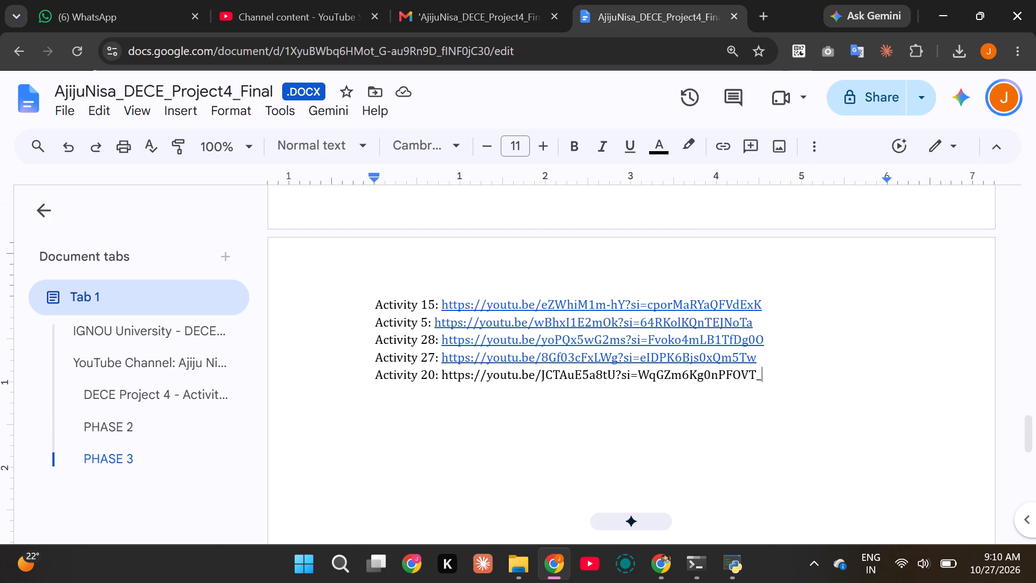
key("ctrl+v")
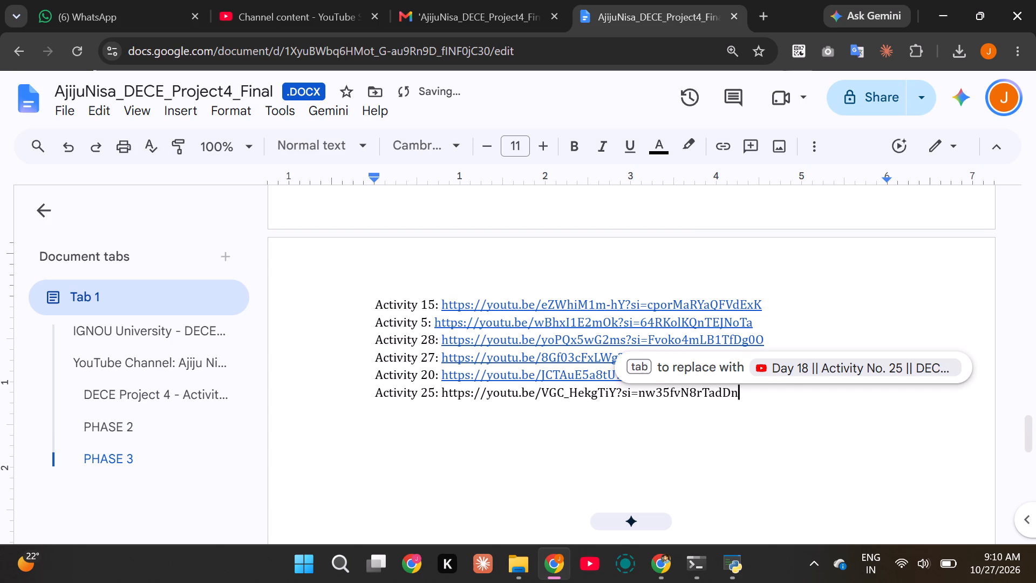
Renumber the copied lines directly below Activity 15 at the document's end as Activity 16, Activity 17 and Activity 18.
left_click(428, 325)
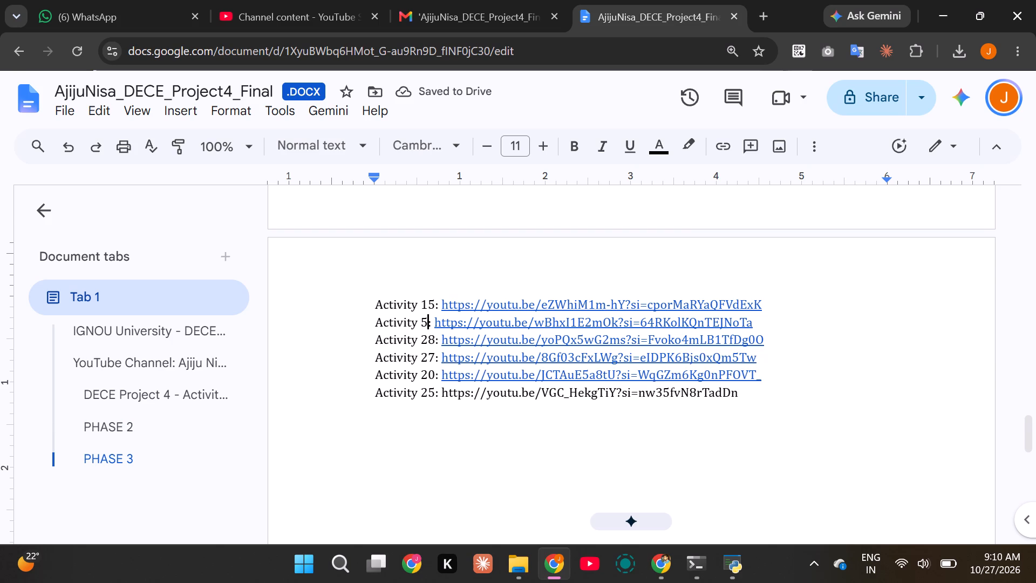
key("BackSpace")
type("16")
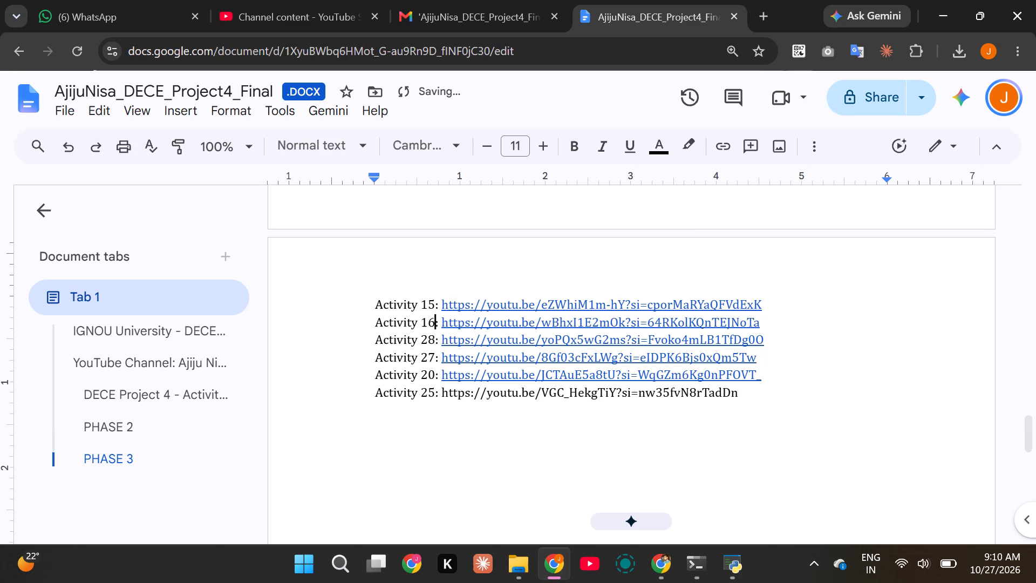
left_click(433, 340)
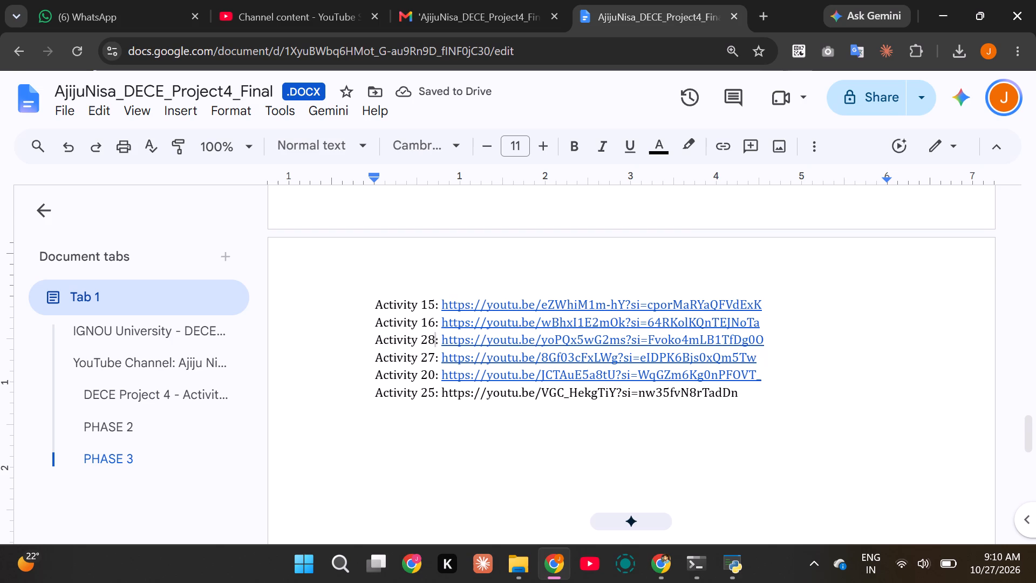
key("BackSpace")
key("BackSpace")
type("17")
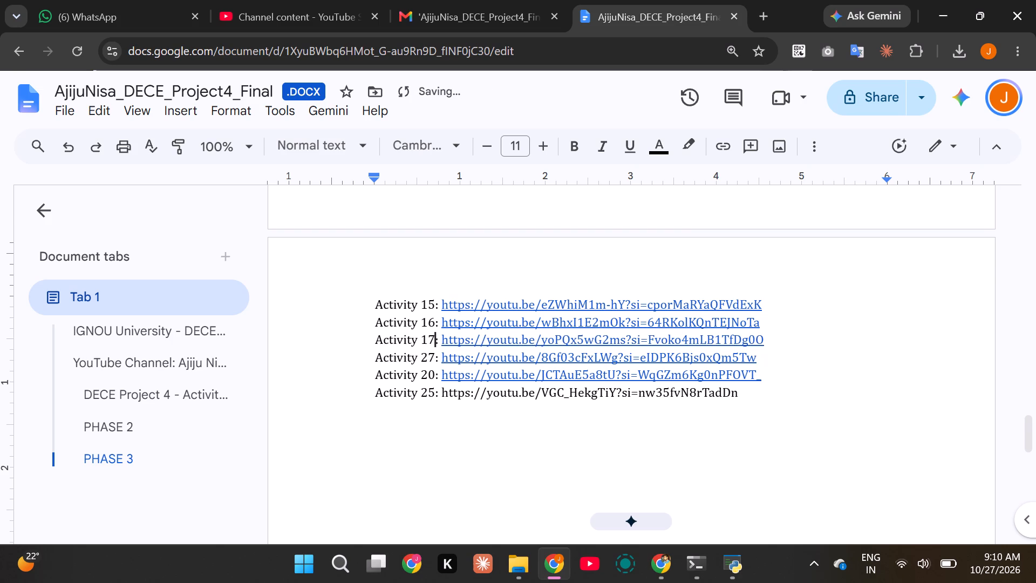
left_click(435, 353)
key("BackSpace")
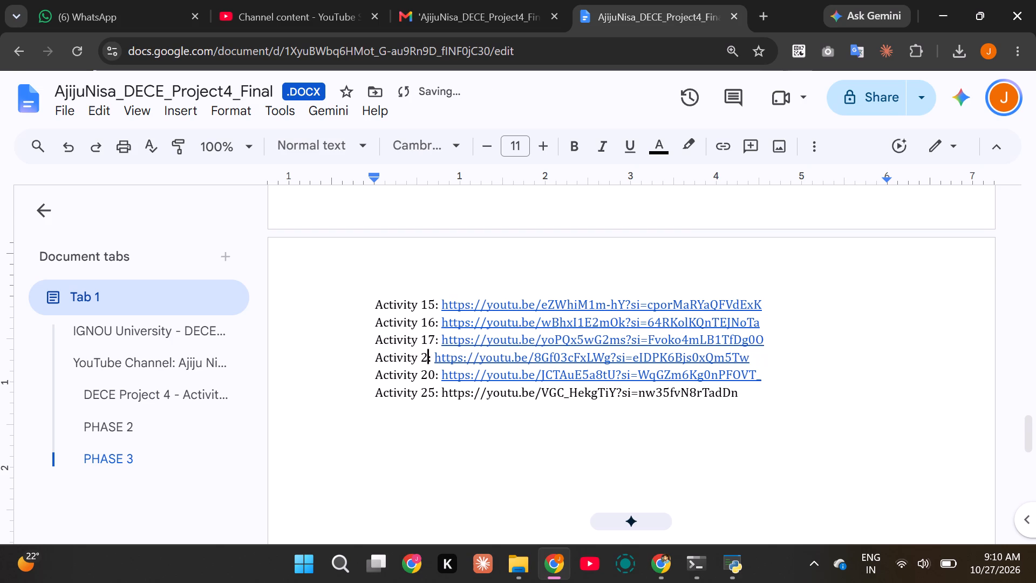
key("BackSpace")
type("18")
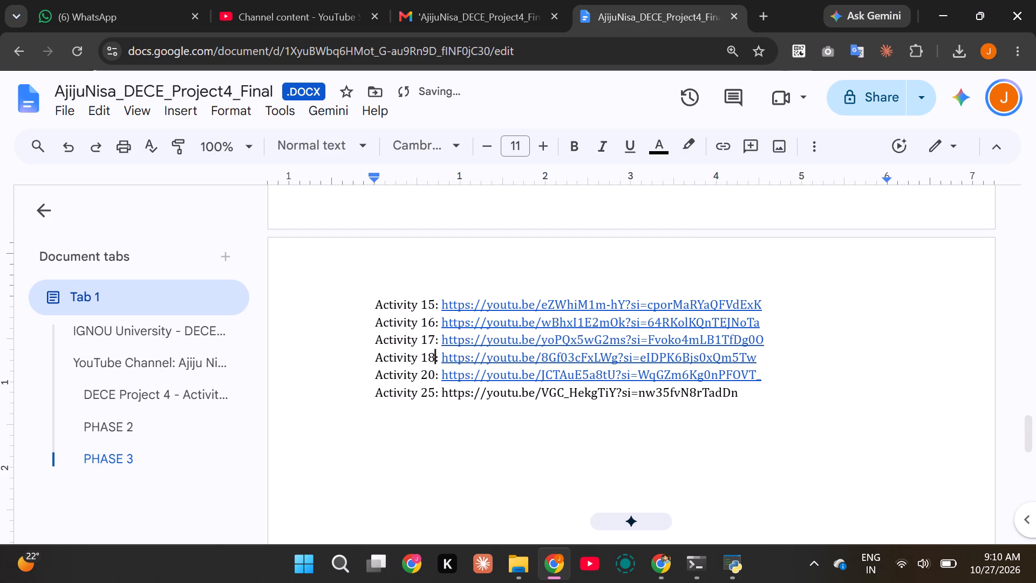
Renumber the last two copied lines at the document's end as Activity 19 and Activity 20.
left_click(433, 371)
key("BackSpace")
key("BackSpace")
type("19")
left_click(432, 391)
key("BackSpace")
key("BackSpace")
type("20")
Reduce the document's top page margin to about 0.25 inch so the title sits nearer the page edge.
scroll(509, 437, "up", 20)
scroll(509, 437, "up", 4)
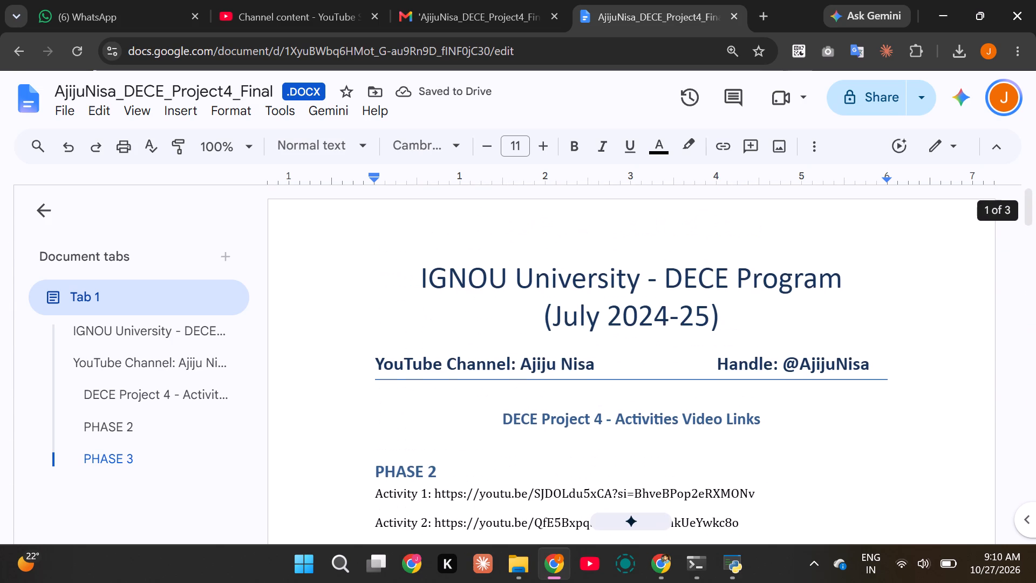
scroll(514, 433, "up", 3)
left_click_drag(403, 261, 563, 356)
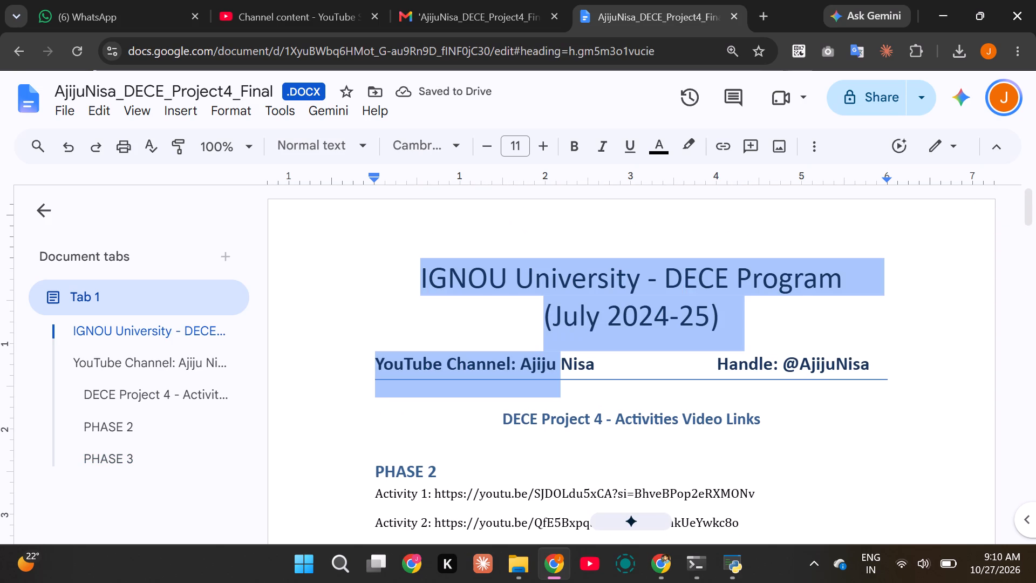
left_click(362, 295)
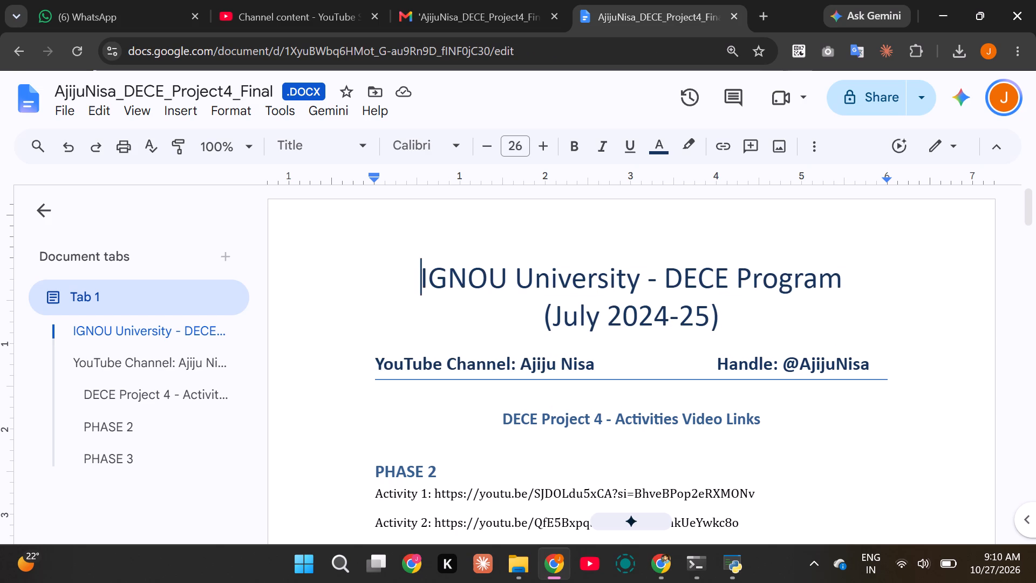
left_click(7, 296)
left_click_drag(4, 229, 4, 203)
left_click_drag(4, 203, 2, 201)
left_click_drag(0, 212, 1, 198)
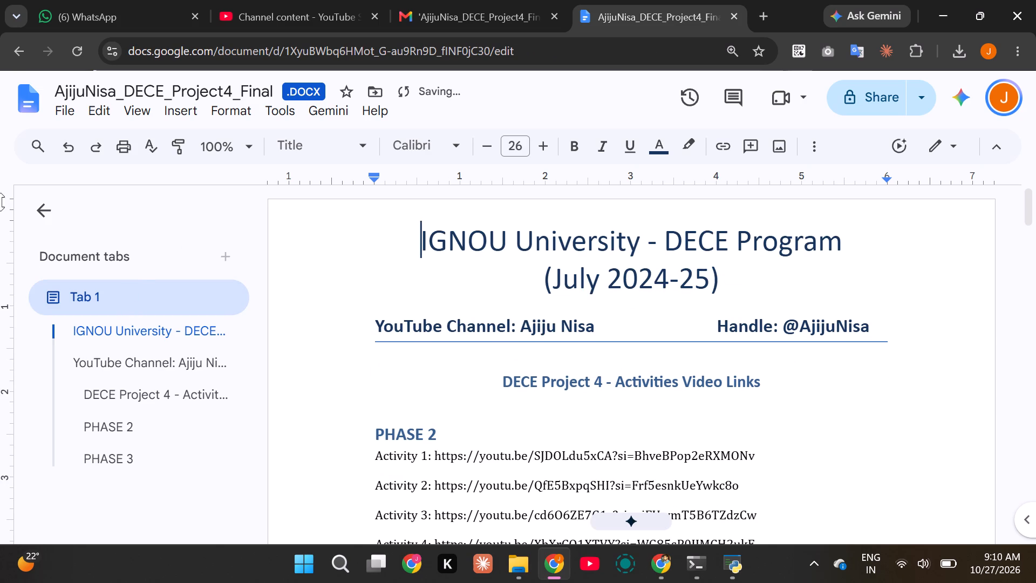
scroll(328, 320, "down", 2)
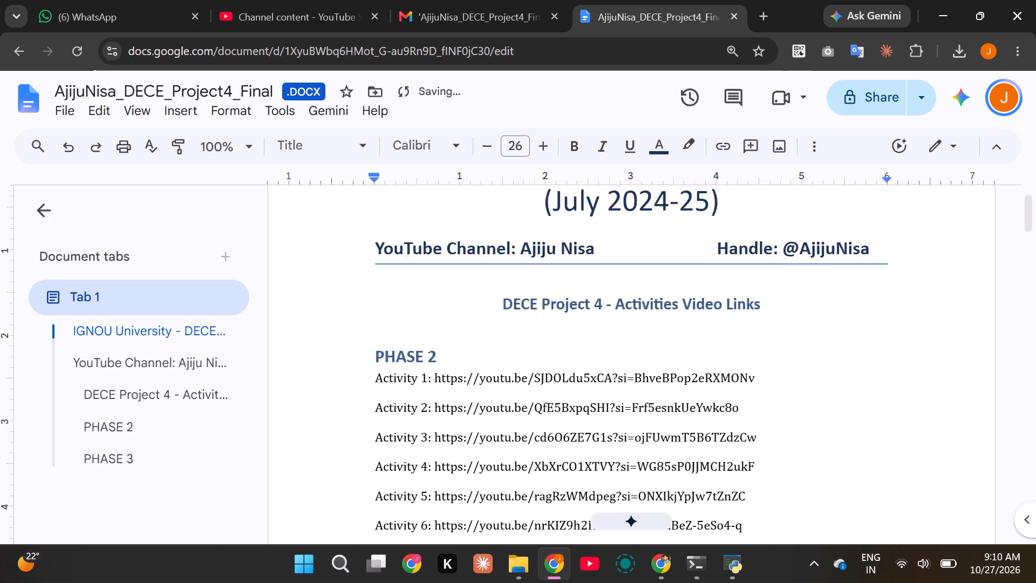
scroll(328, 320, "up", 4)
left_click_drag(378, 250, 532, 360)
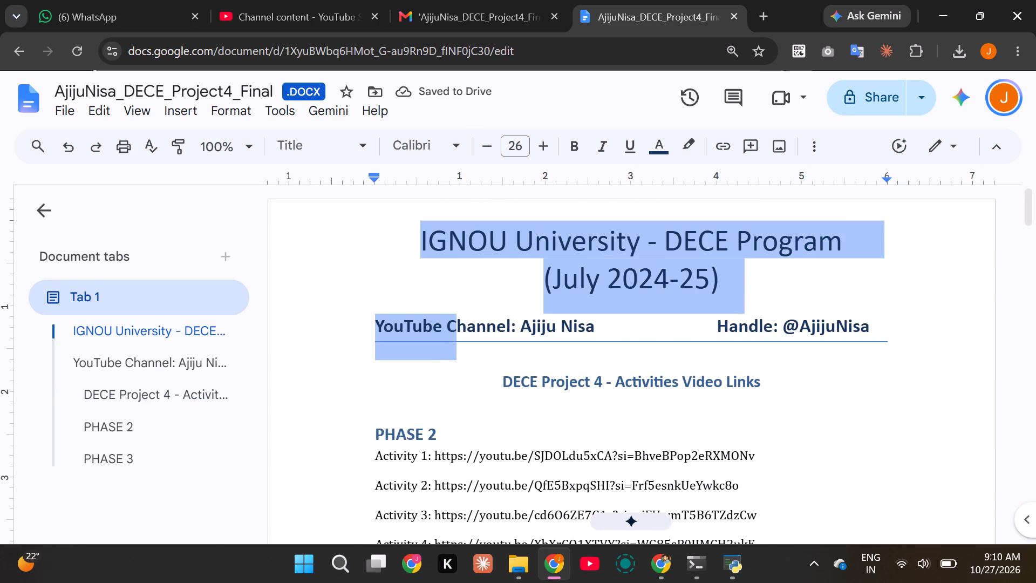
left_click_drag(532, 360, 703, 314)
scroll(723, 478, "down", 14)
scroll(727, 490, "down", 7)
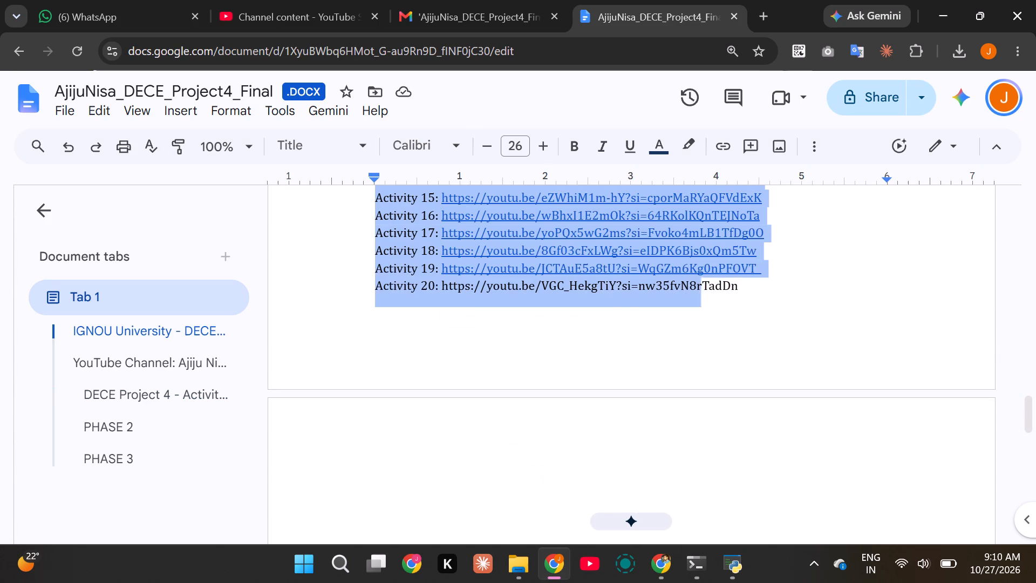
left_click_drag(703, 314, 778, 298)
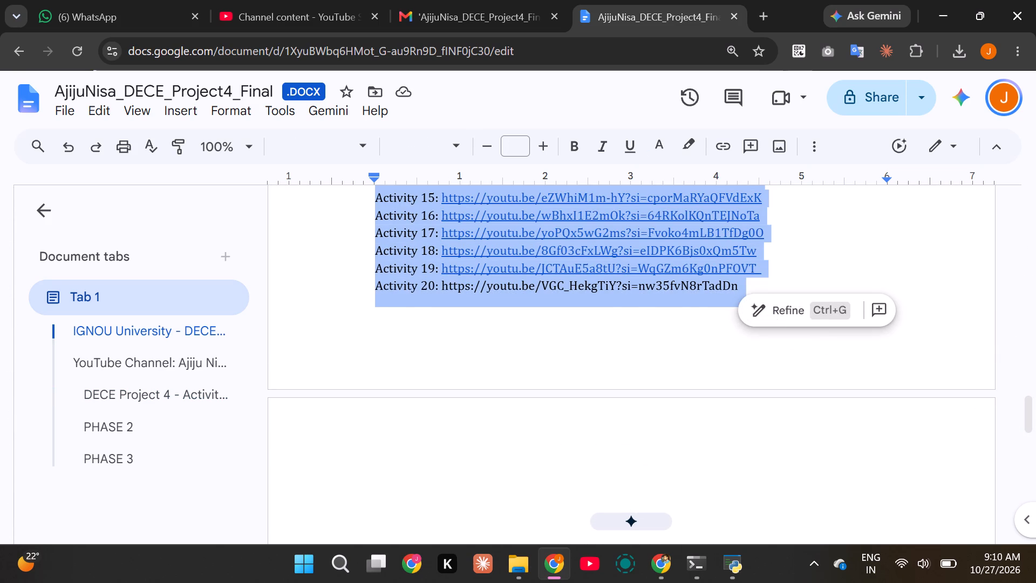
Delete the empty paragraph after the Activity 20 line to remove the blank page at the document's end.
left_click(641, 483)
key("BackSpace")
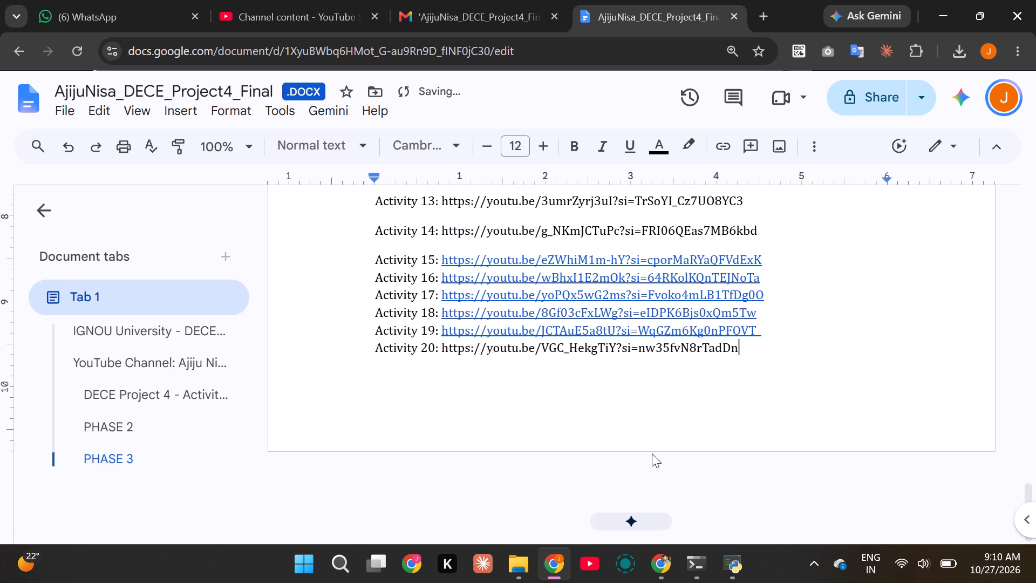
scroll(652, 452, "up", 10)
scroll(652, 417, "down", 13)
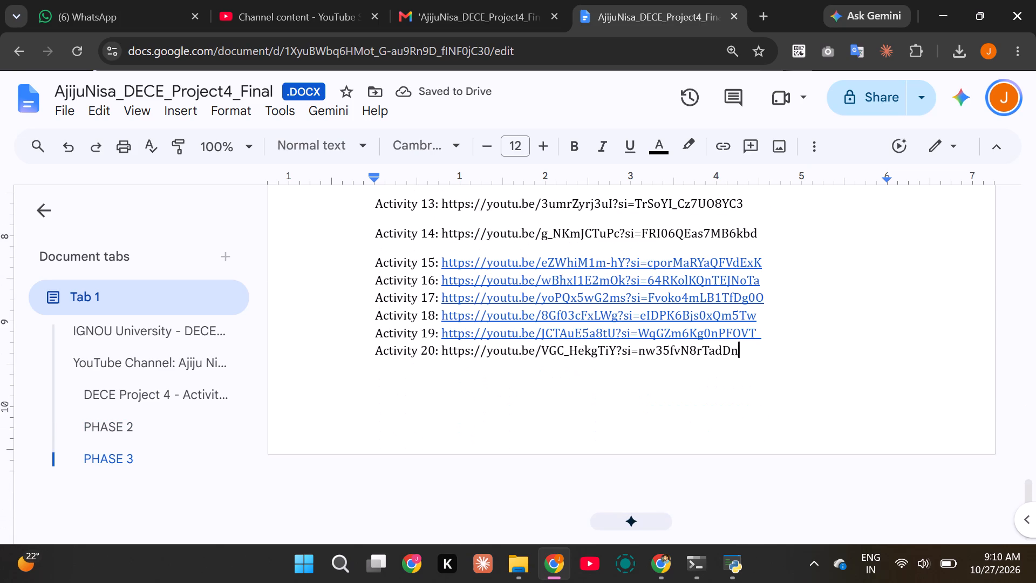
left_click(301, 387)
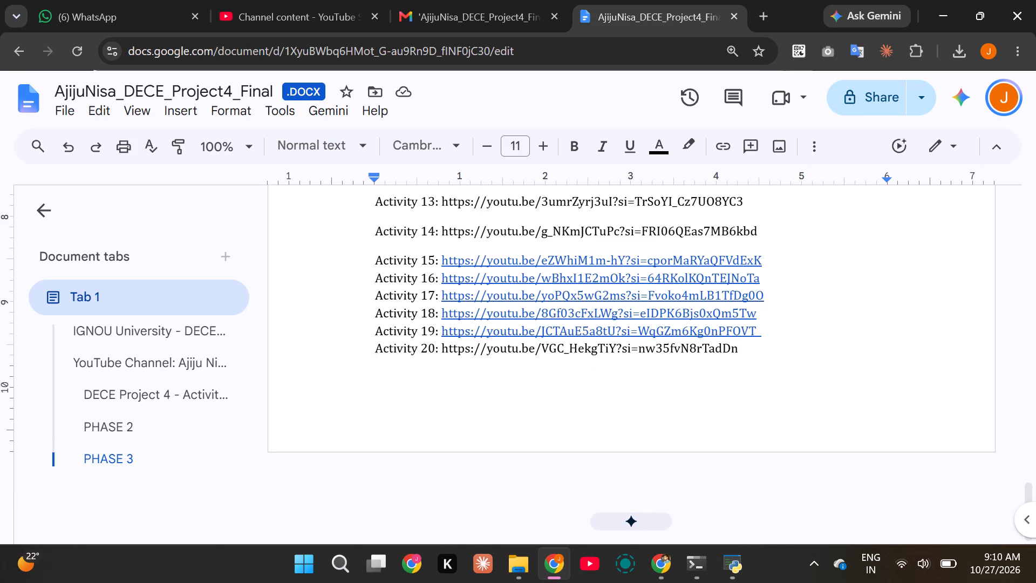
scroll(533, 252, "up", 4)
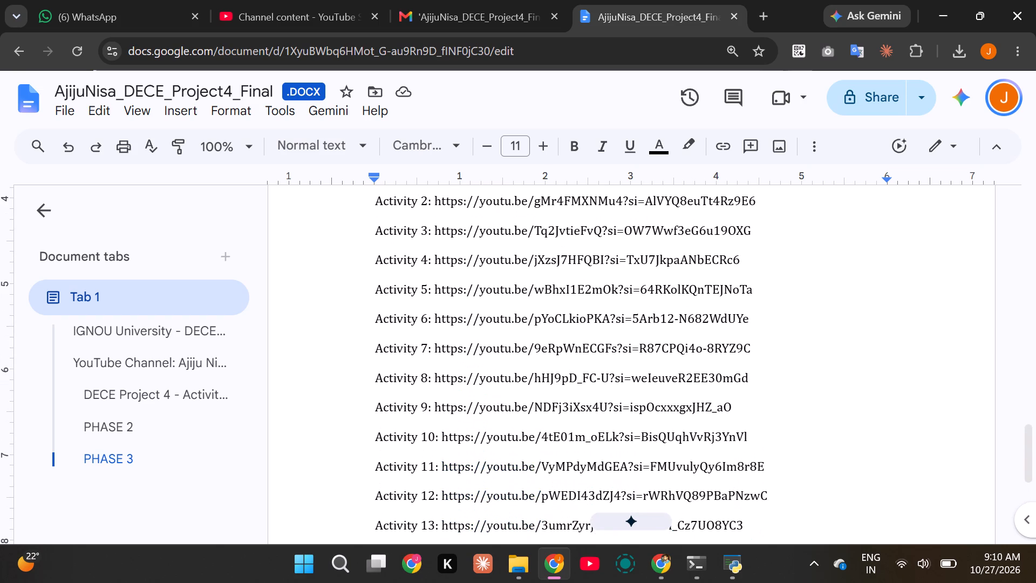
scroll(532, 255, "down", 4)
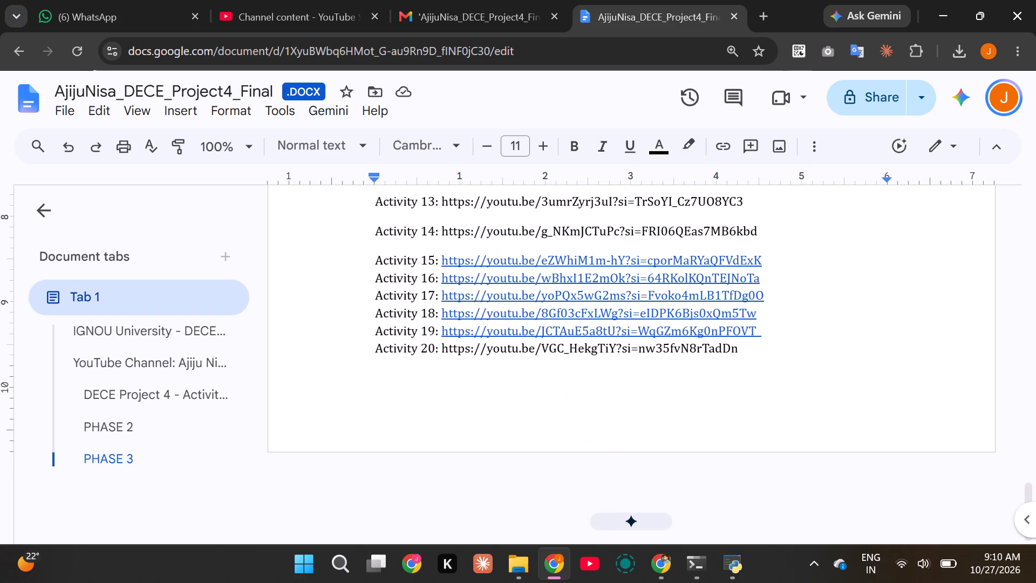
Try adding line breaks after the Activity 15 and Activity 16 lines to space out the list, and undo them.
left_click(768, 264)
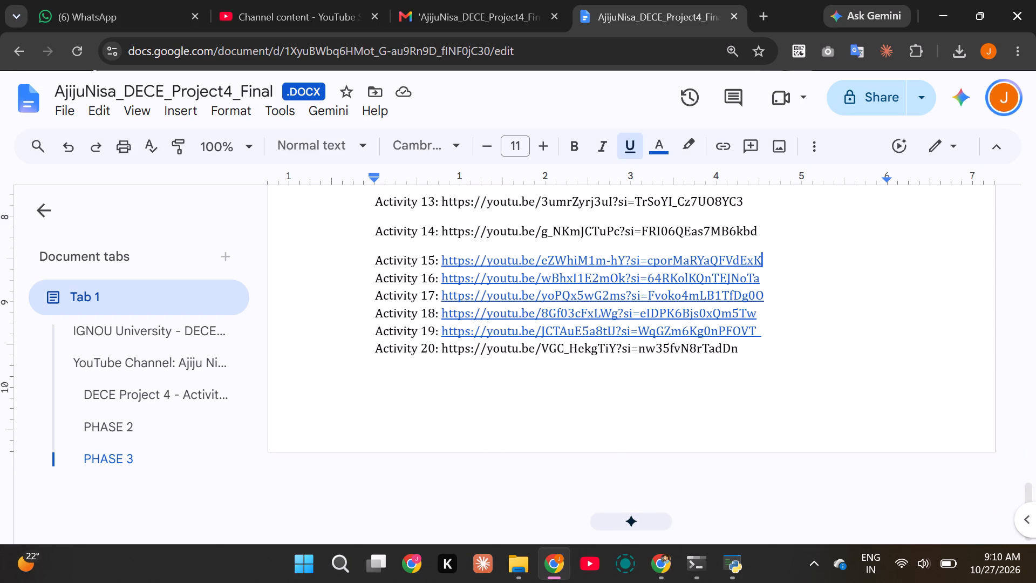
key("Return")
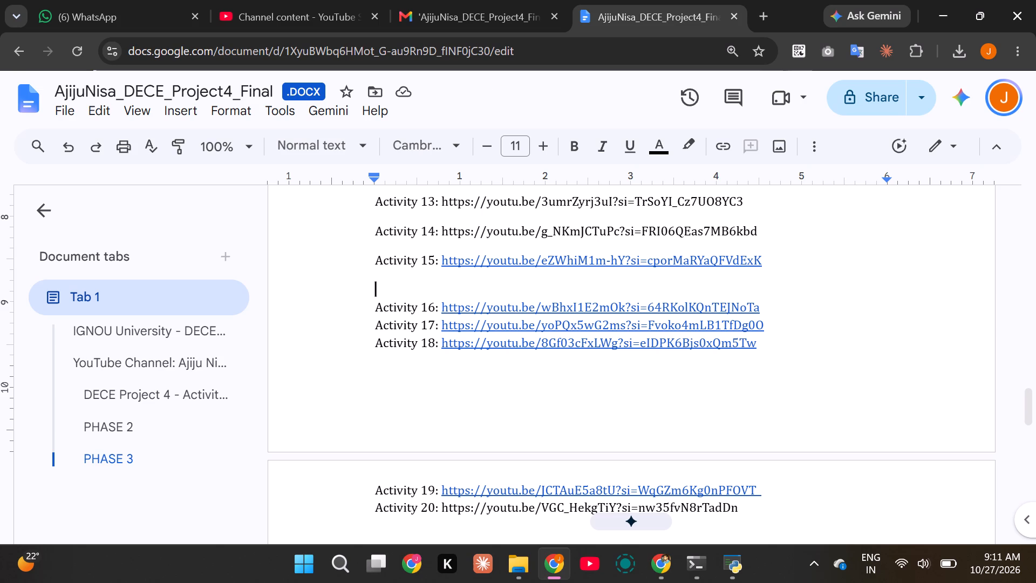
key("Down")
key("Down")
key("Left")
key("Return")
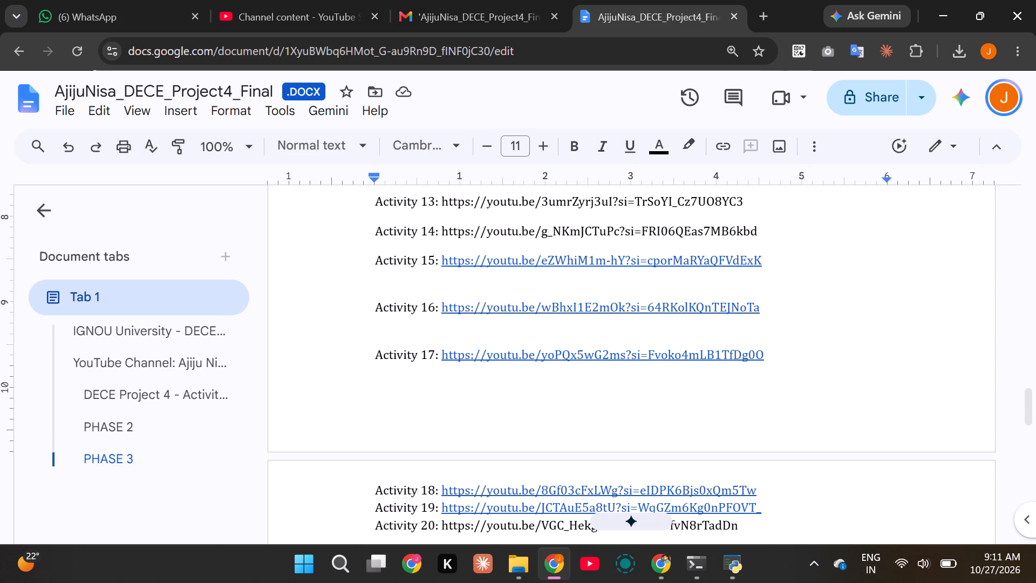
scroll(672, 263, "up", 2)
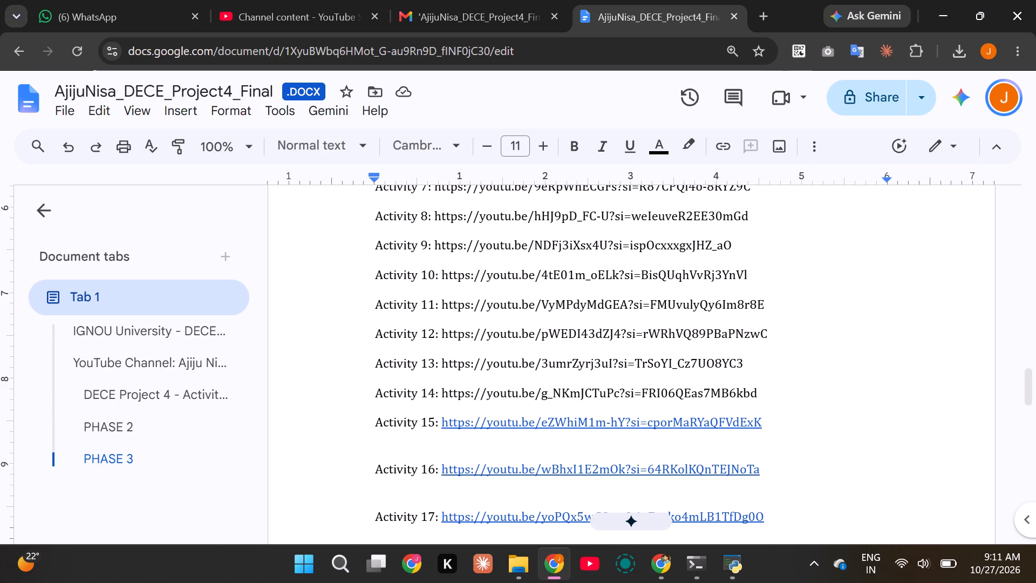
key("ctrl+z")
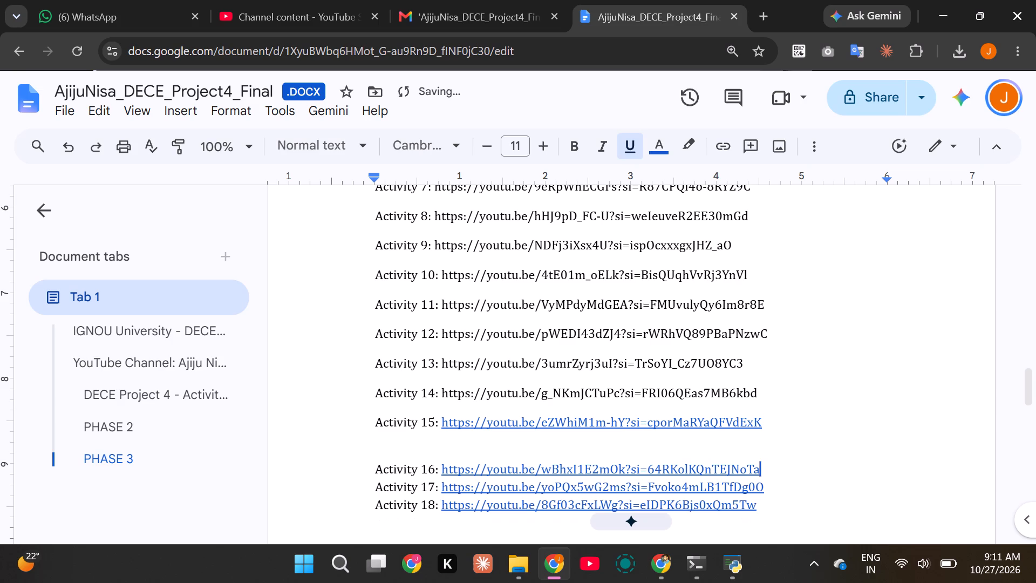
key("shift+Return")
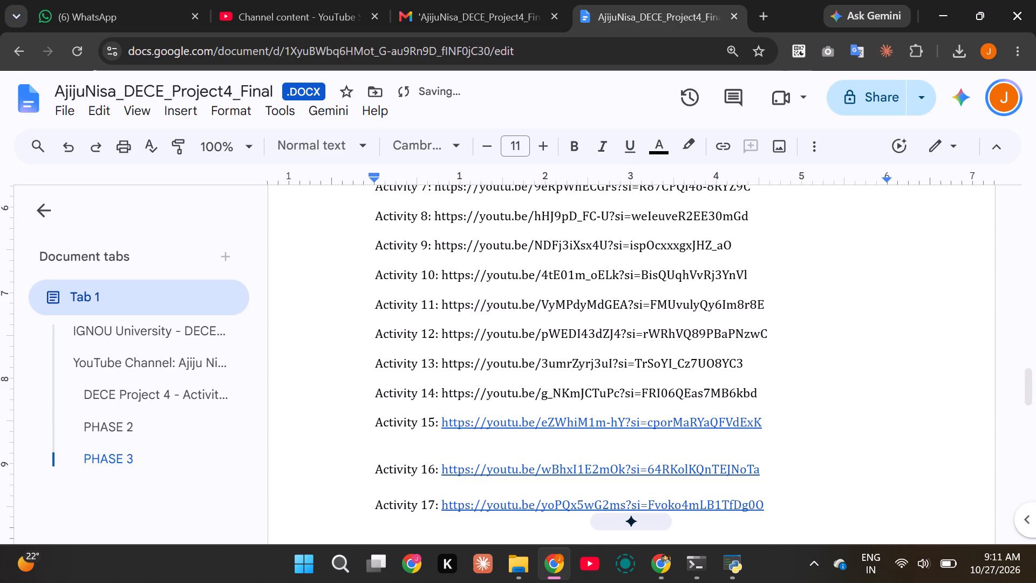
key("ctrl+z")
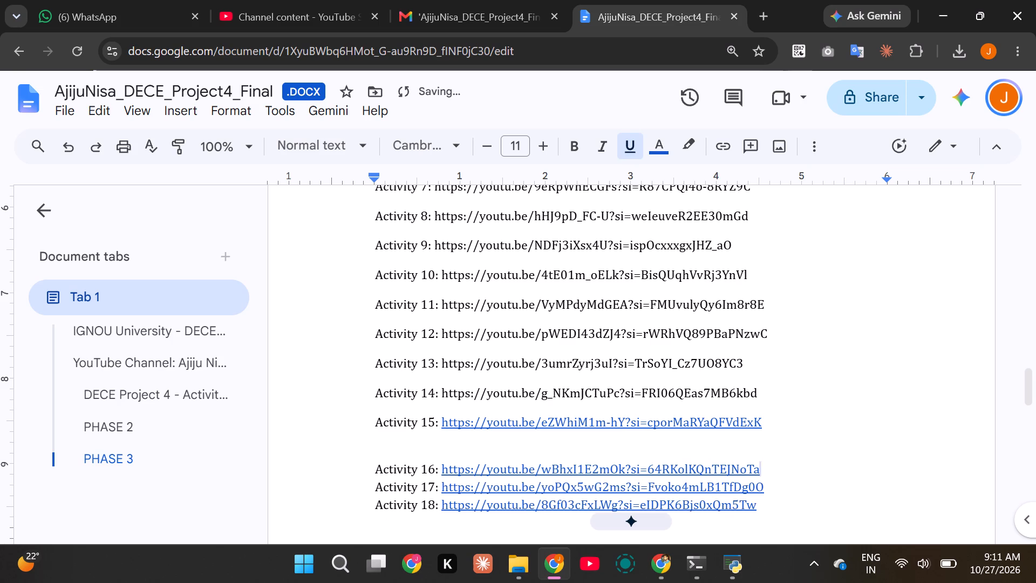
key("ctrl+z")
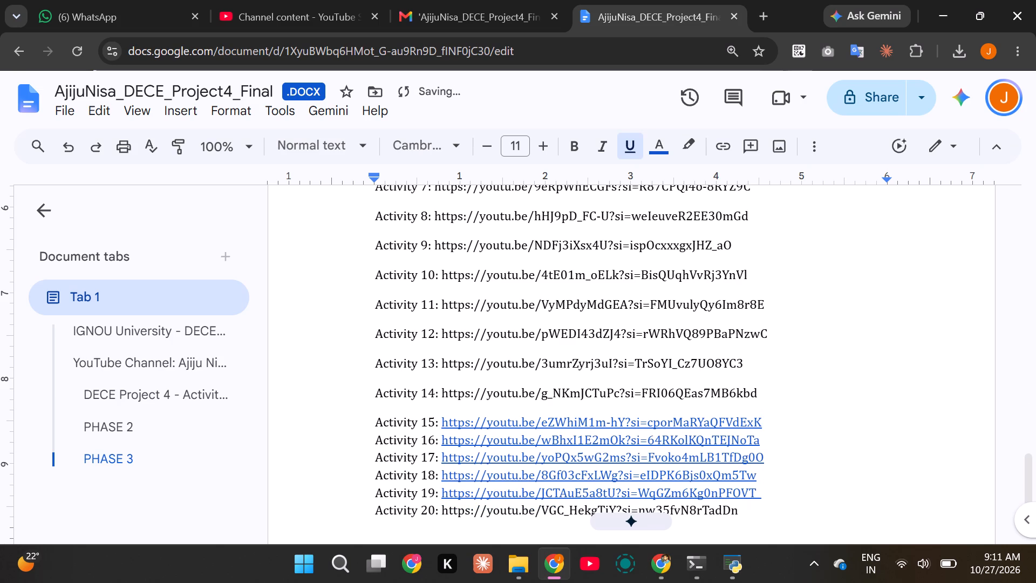
Copy the formatting of the Activity 12–14 lines onto the Activity 15–20 lines with Paint format.
left_click(378, 387)
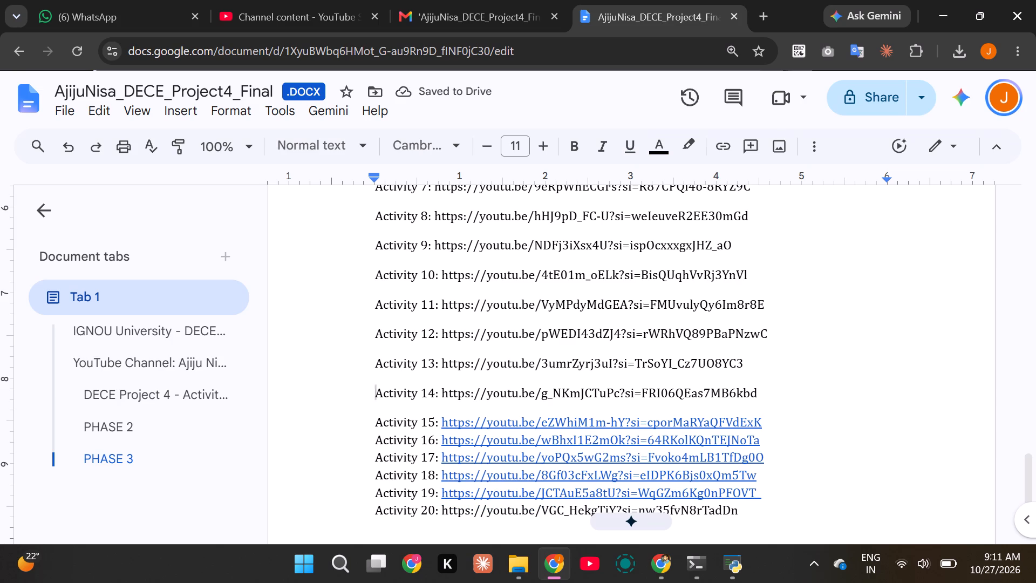
left_click_drag(373, 392, 379, 371)
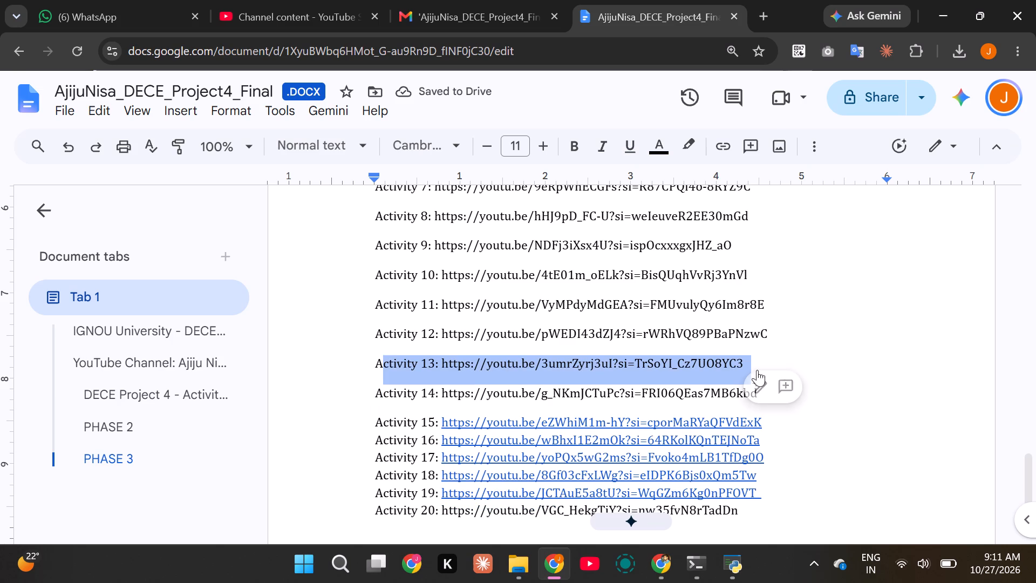
left_click(375, 423)
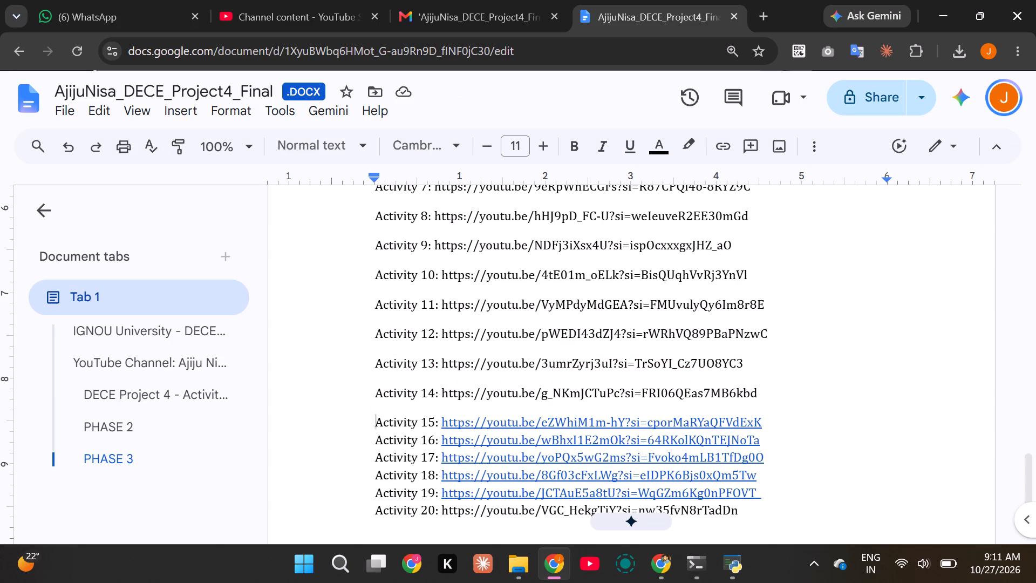
left_click_drag(375, 423, 363, 355)
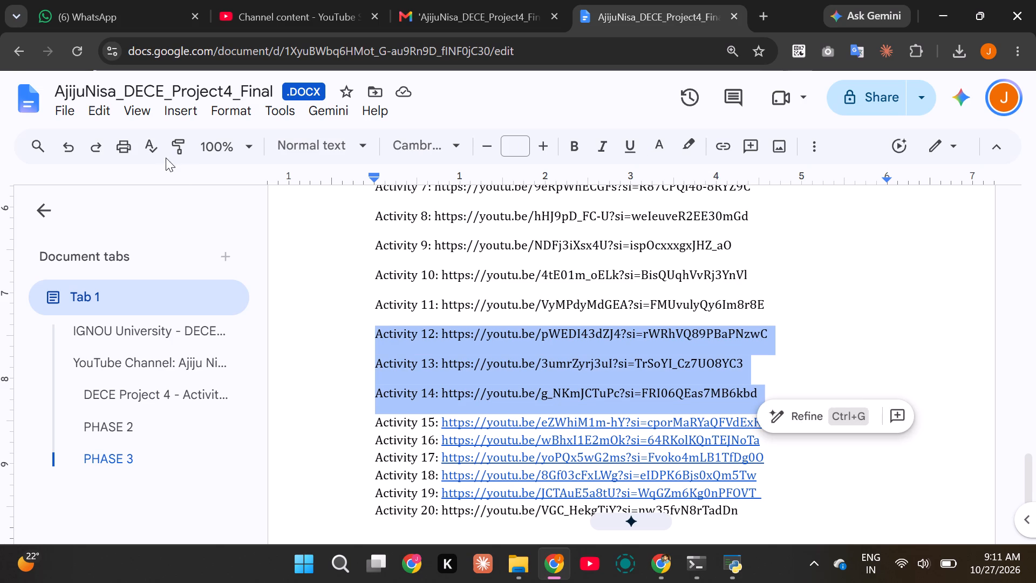
left_click(173, 147)
left_click_drag(371, 424, 751, 538)
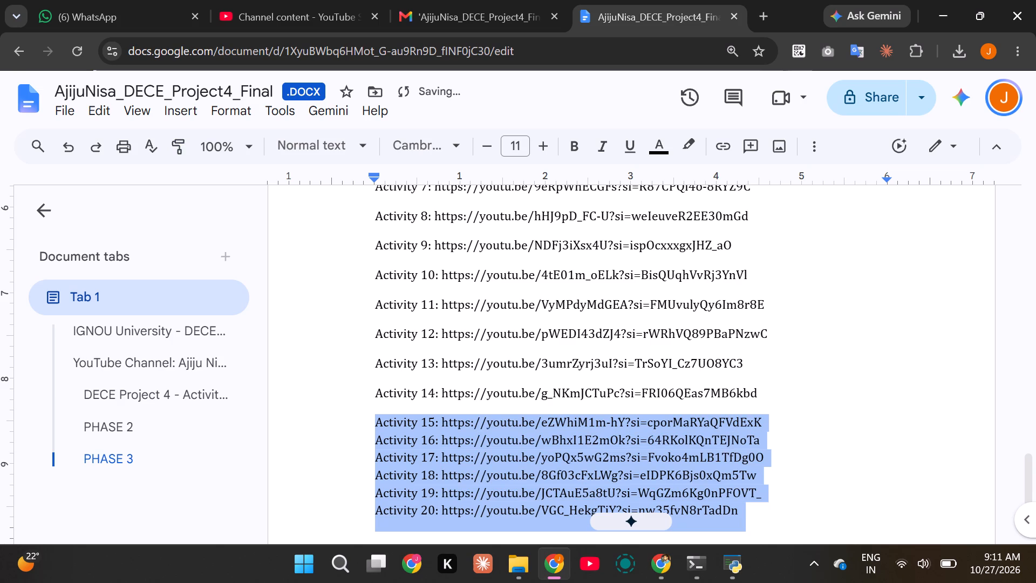
Insert a paragraph break after each of the Activity 15, 16, 17, 18 and 19 lines to space them apart.
left_click(892, 416)
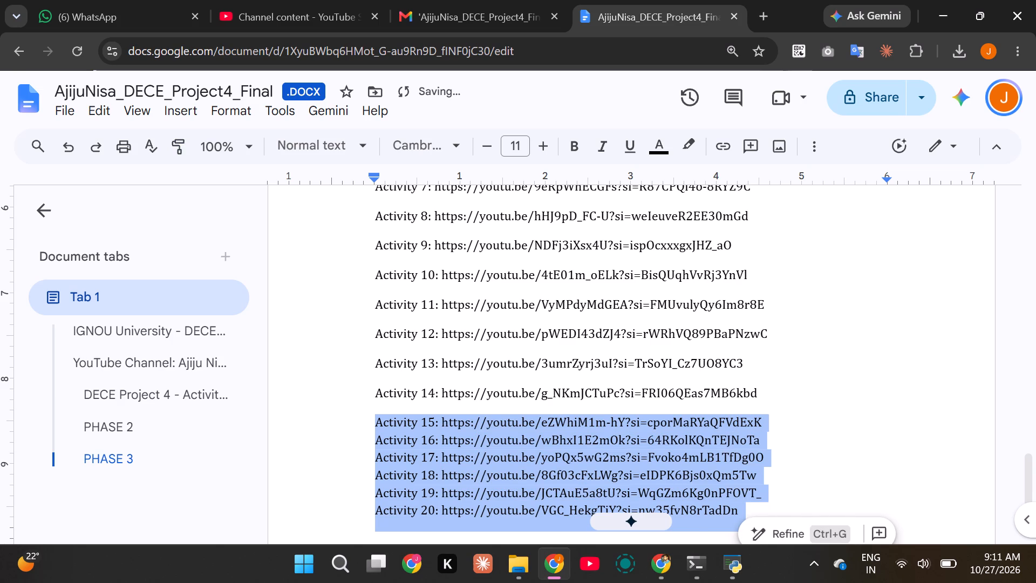
scroll(892, 416, "down", 3)
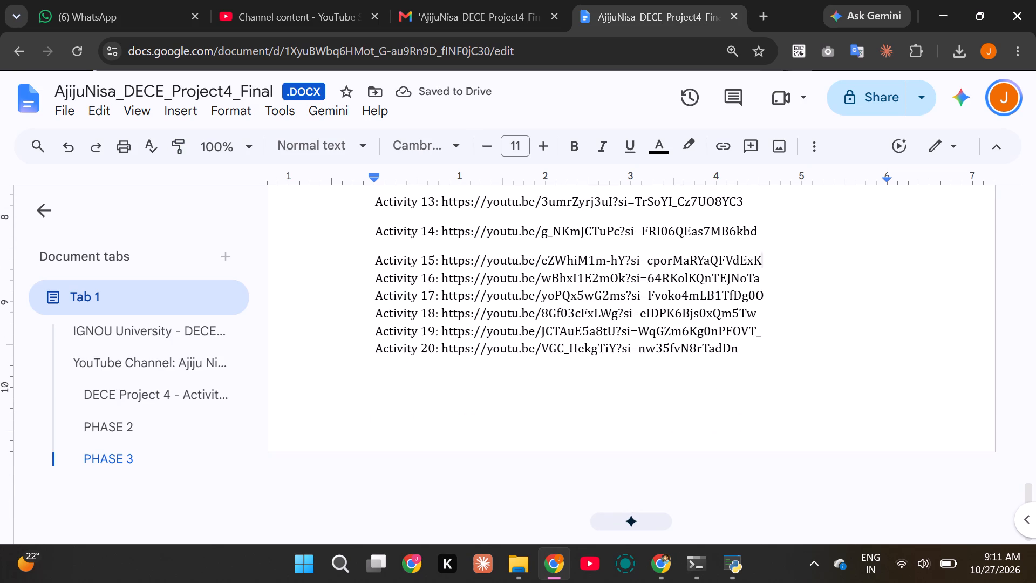
key("Return")
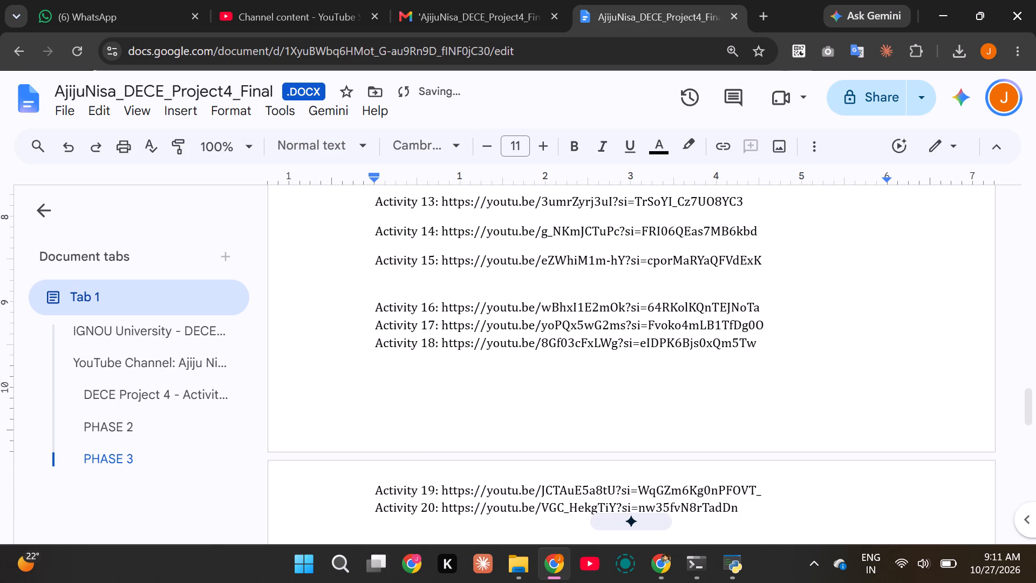
left_click(792, 310)
key("Return")
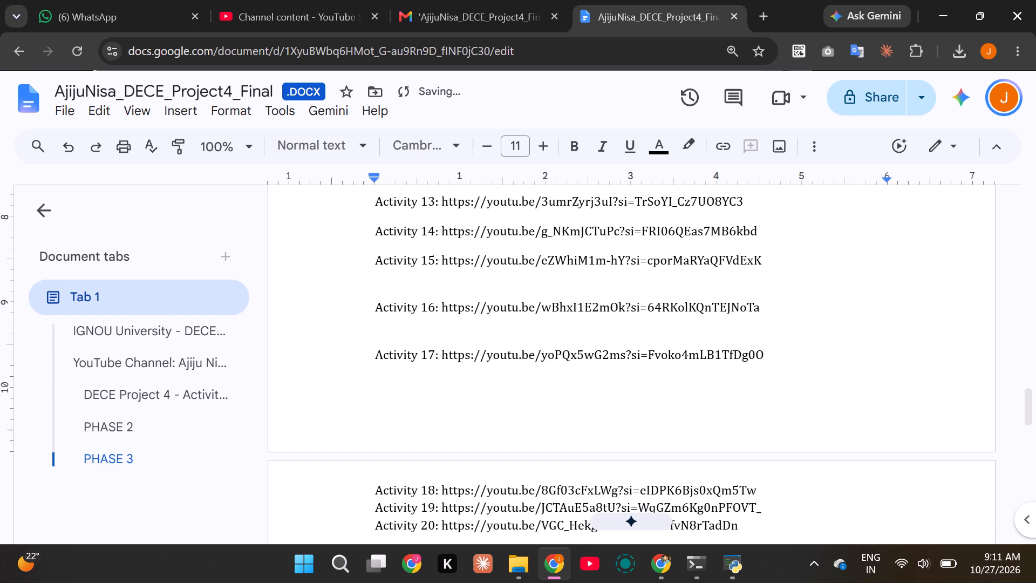
scroll(786, 390, "down", 2)
left_click(772, 334)
key("Return")
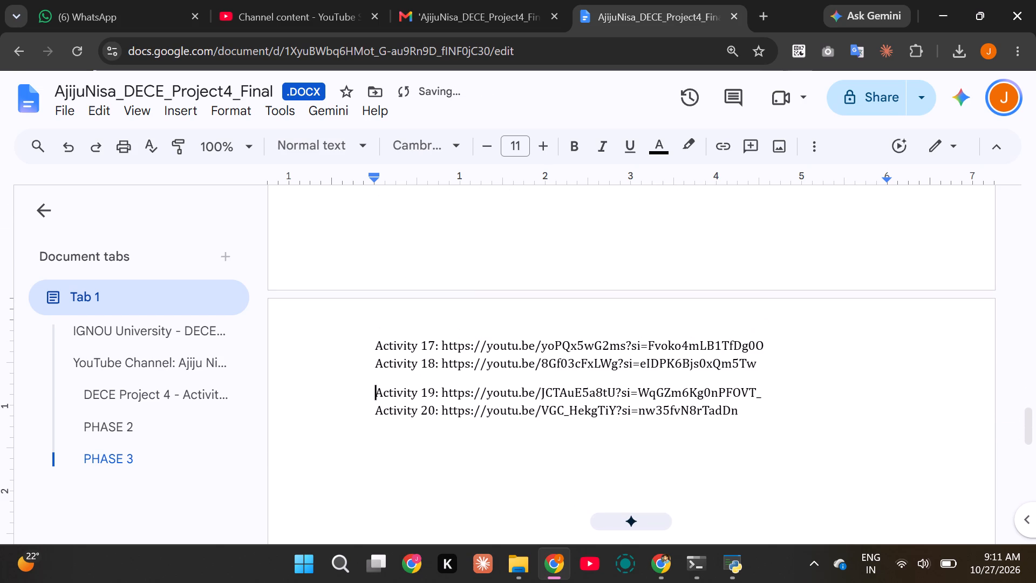
left_click(767, 347)
key("Return")
left_click(765, 374)
key("Return")
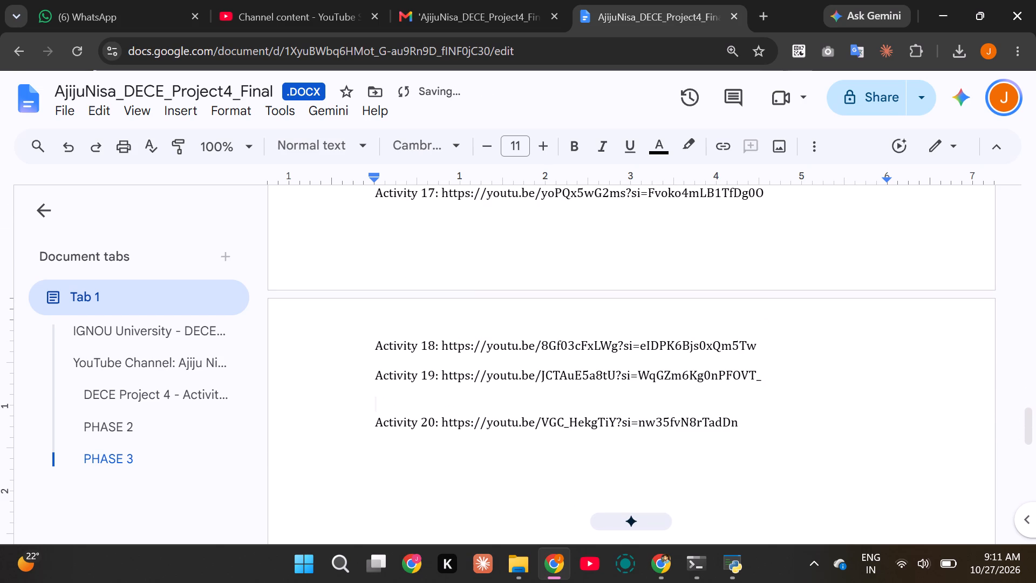
Set the line spacing of the Activity 15 through Activity 20 lines to Single.
scroll(769, 372, "up", 5)
scroll(769, 372, "down", 5)
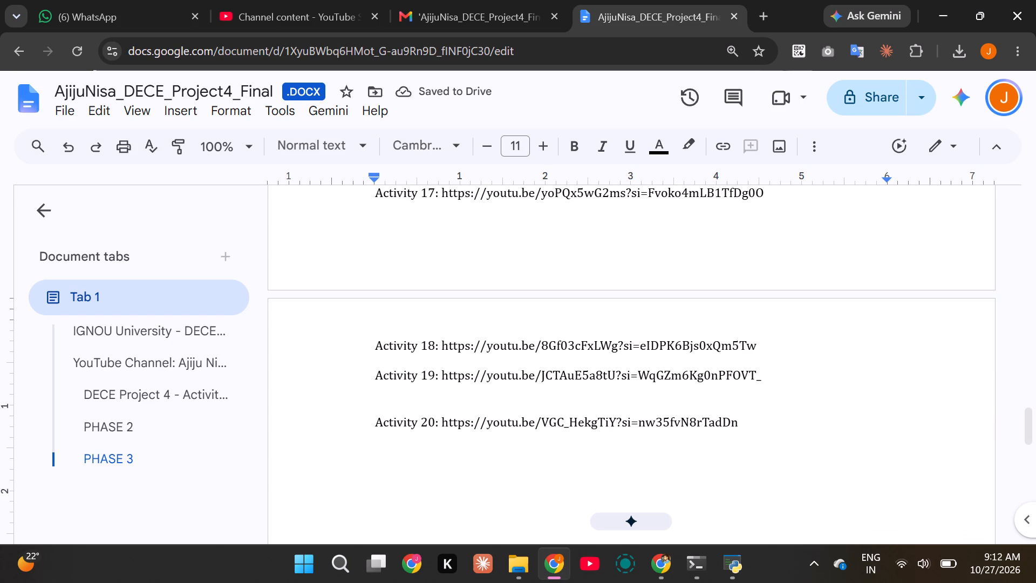
scroll(566, 333, "down", 4)
scroll(512, 206, "up", 4)
left_click_drag(752, 457, 411, 229)
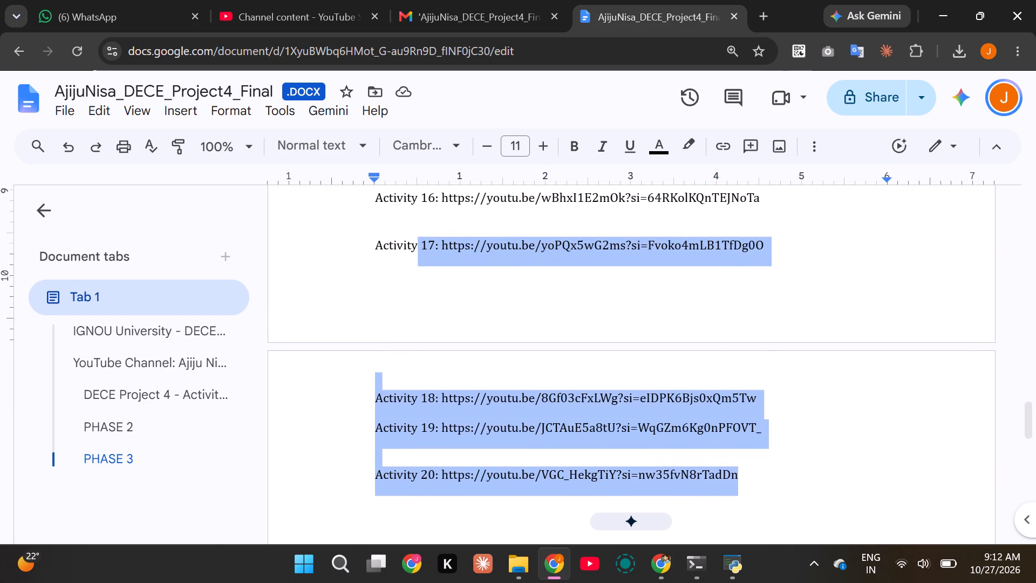
left_click_drag(411, 229, 337, 380)
scroll(408, 228, "down", 1)
scroll(404, 231, "up", 3)
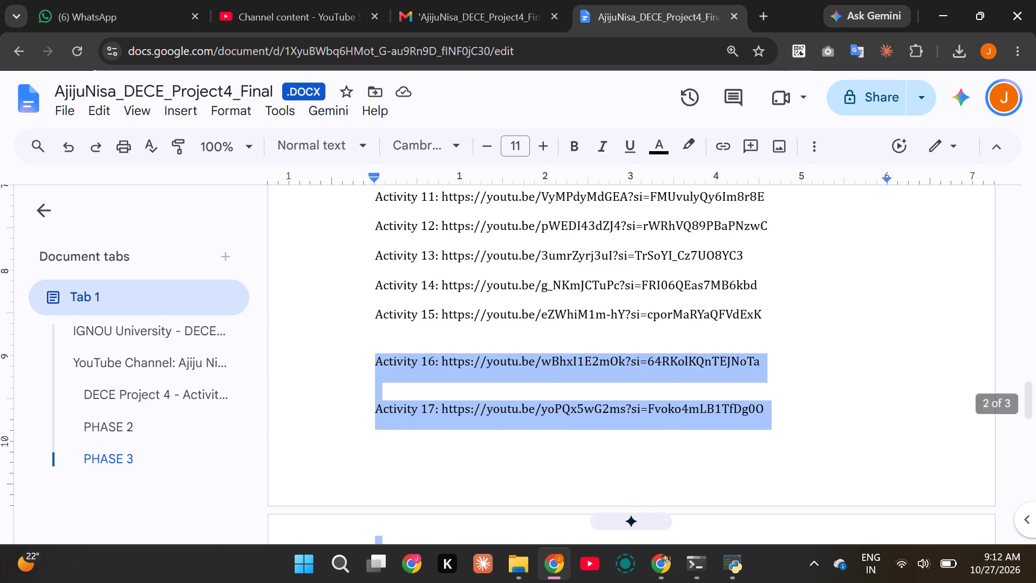
left_click_drag(337, 380, 322, 327)
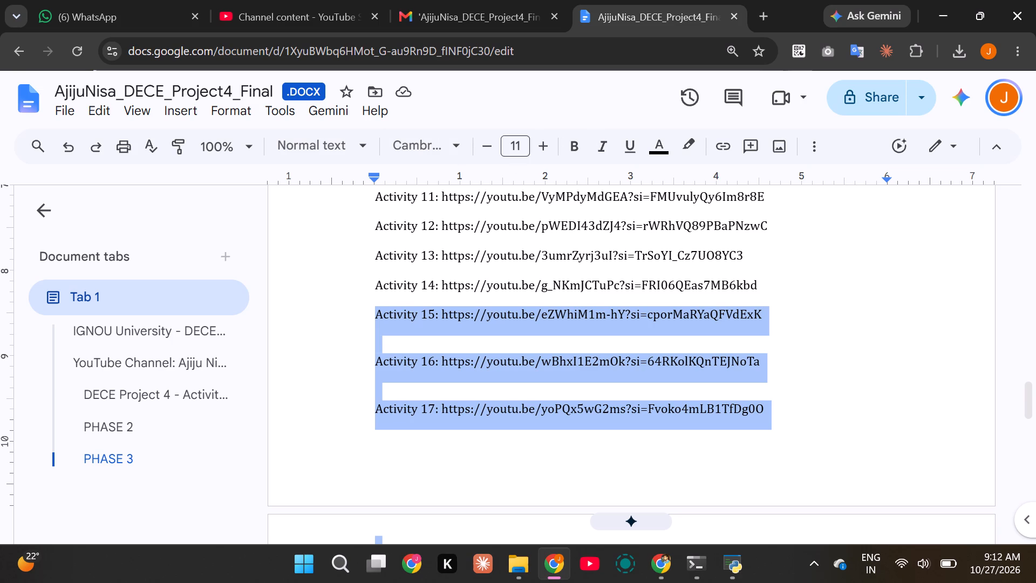
left_click(276, 111)
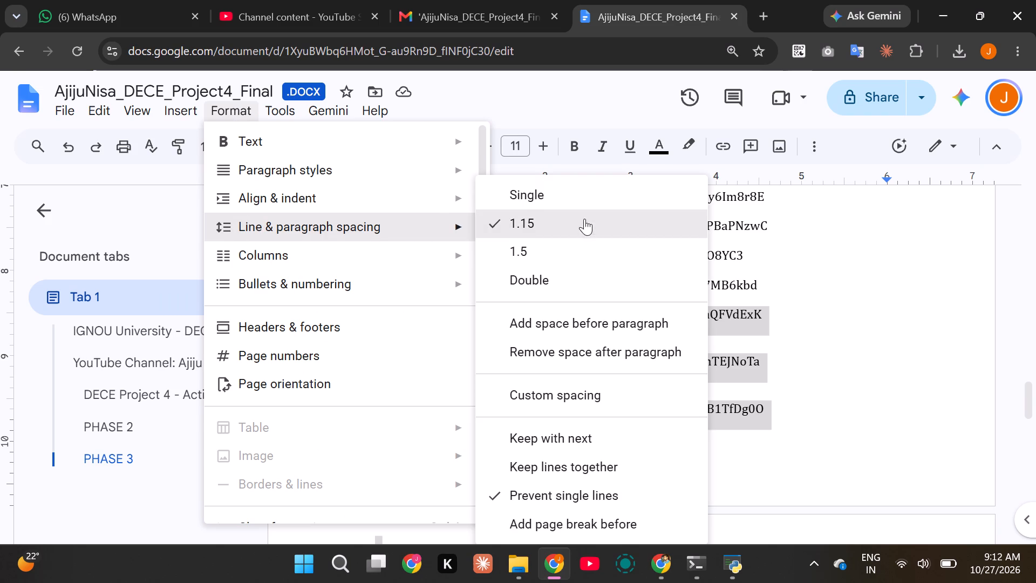
left_click(565, 191)
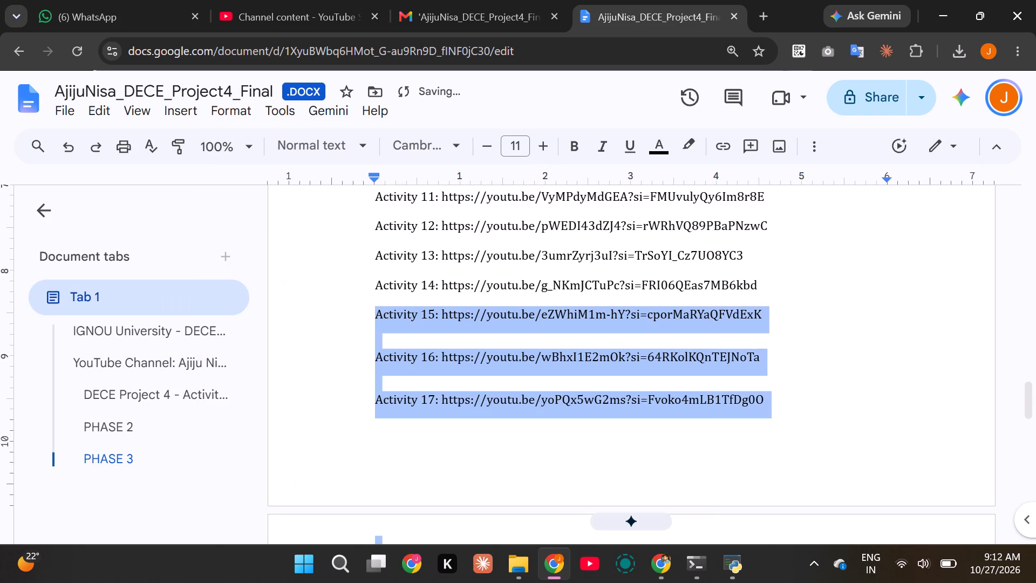
Apply custom line spacing of 0.5 to the selected Activity 15 through Activity 20 lines in Phase 3.
left_click(233, 110)
left_click(236, 220)
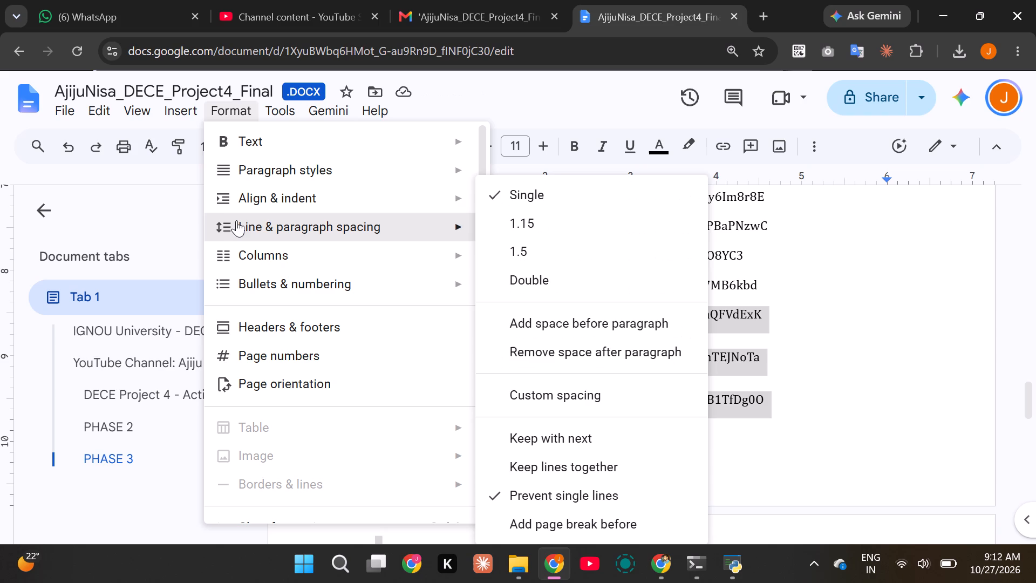
scroll(526, 437, "down", 2)
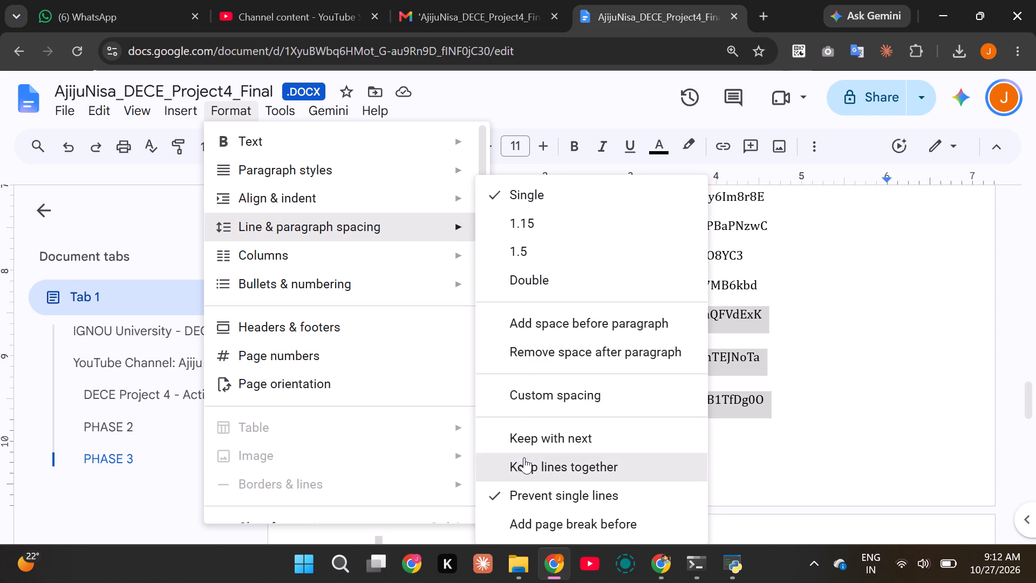
scroll(524, 457, "down", 2)
left_click(521, 394)
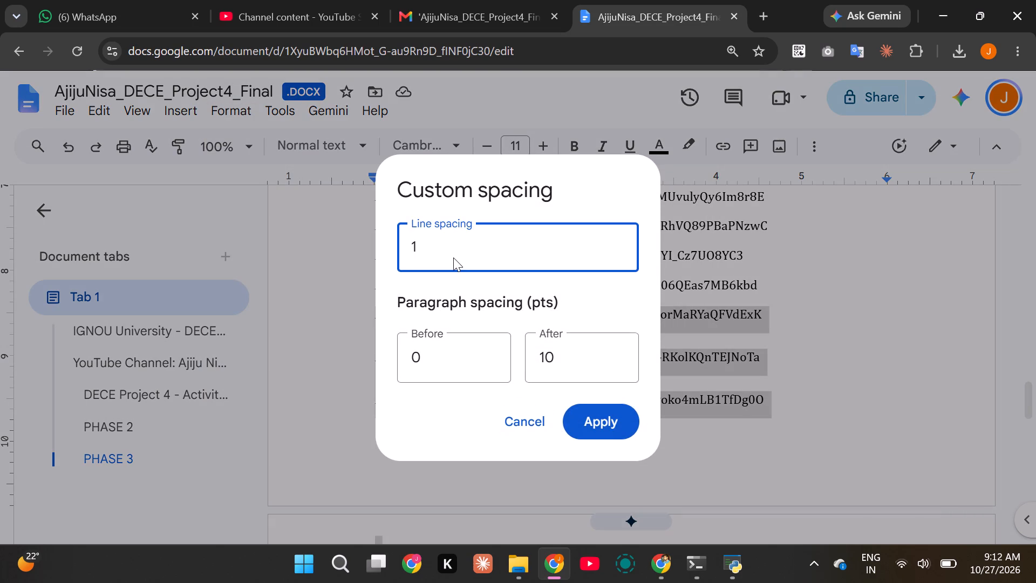
left_click(450, 255)
key("BackSpace")
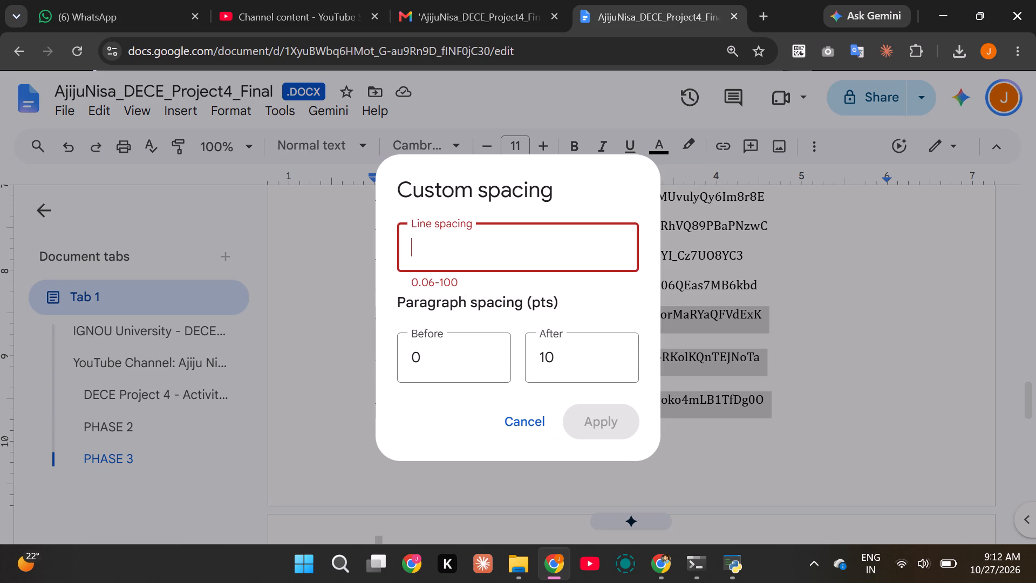
key("period")
key("5")
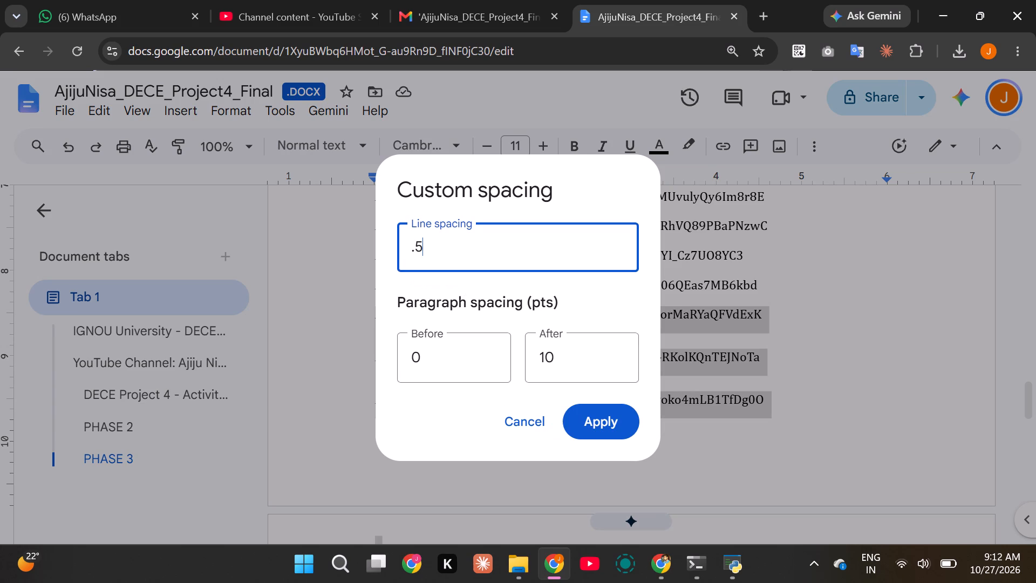
left_click(594, 417)
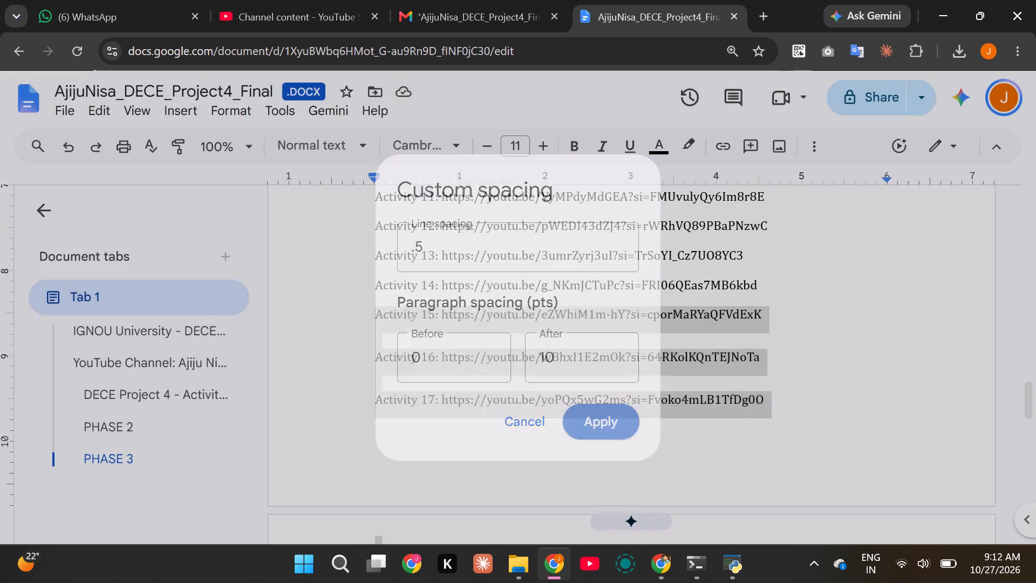
left_click(622, 452)
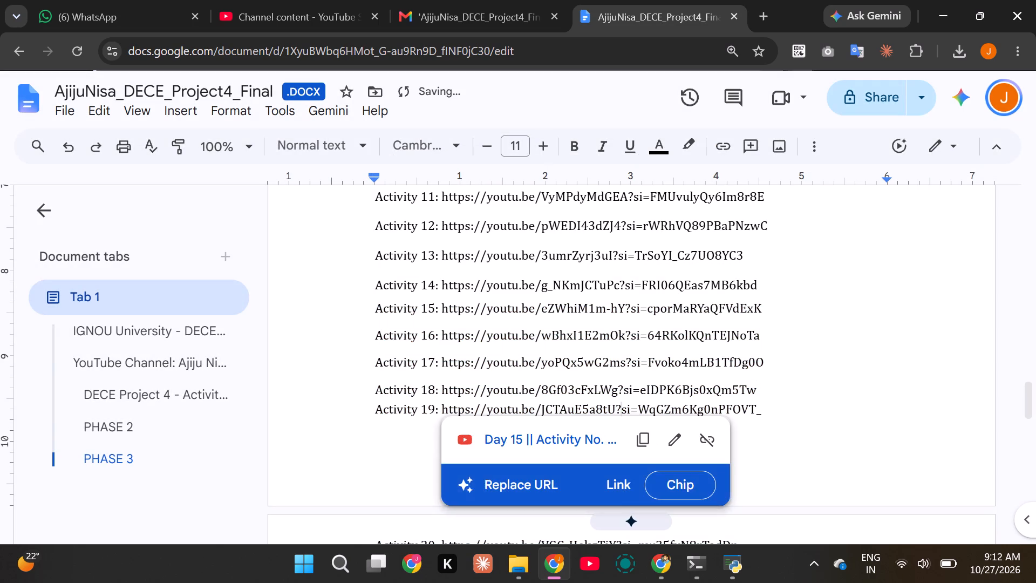
Insert a paragraph break after the Activity 18 line in Phase 3.
left_click(788, 392)
key("Return")
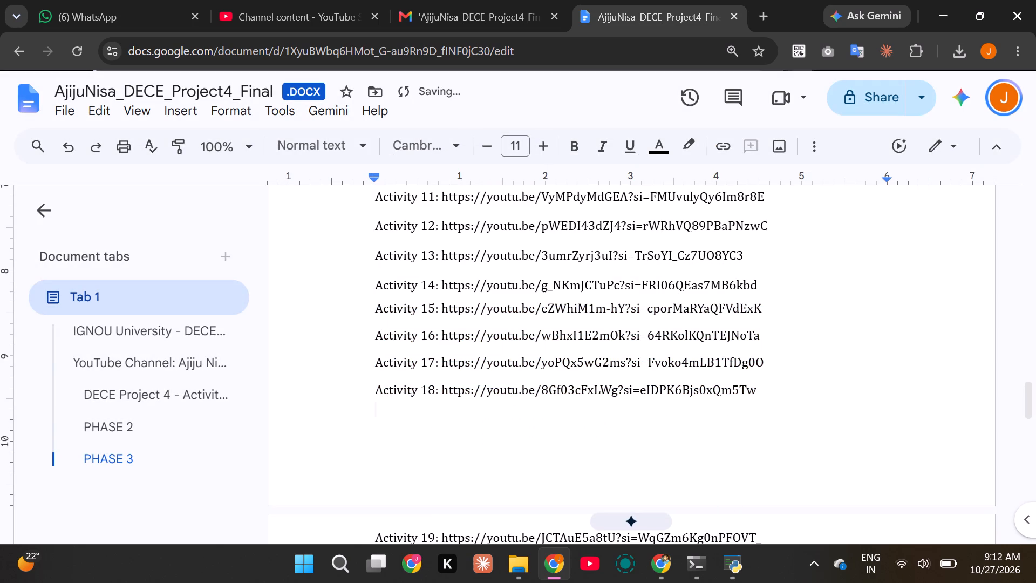
Examine the Phase 3 list around the page break and the empty rest of the last page.
scroll(737, 398, "down", 3)
scroll(20, 308, "down", 10)
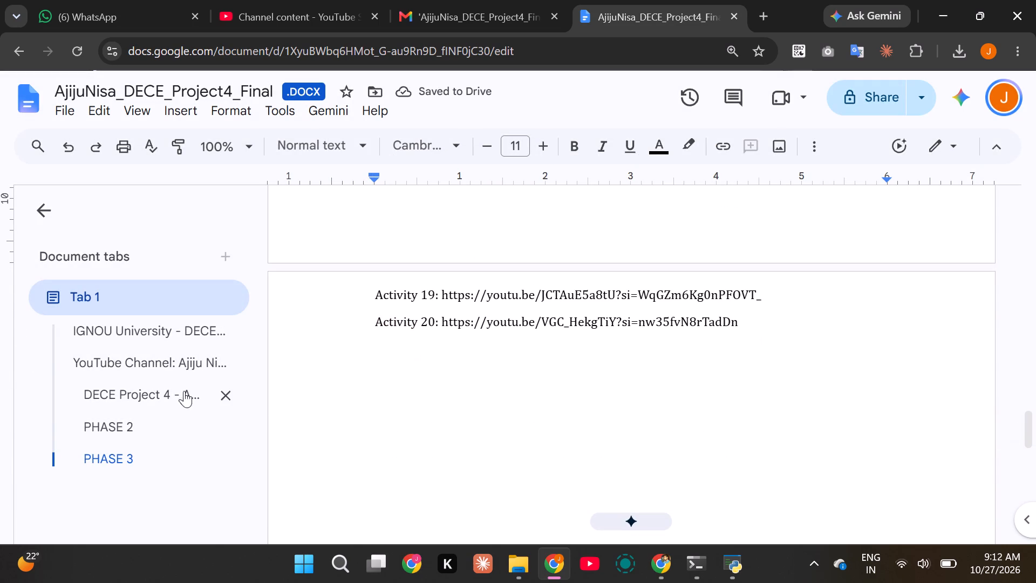
left_click(913, 403)
scroll(913, 404, "down", 3)
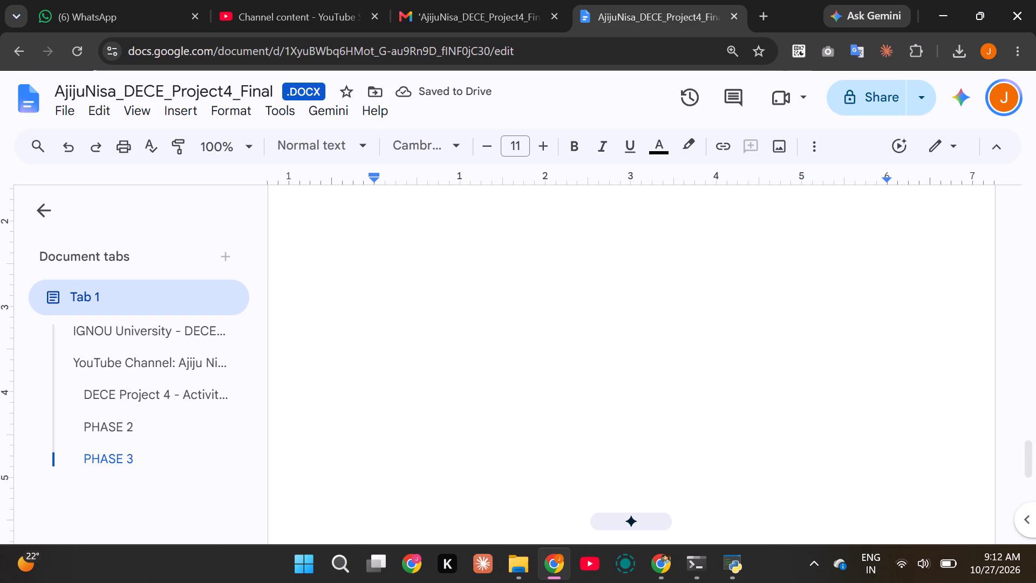
scroll(913, 404, "up", 6)
scroll(913, 405, "down", 6)
scroll(987, 403, "down", 2)
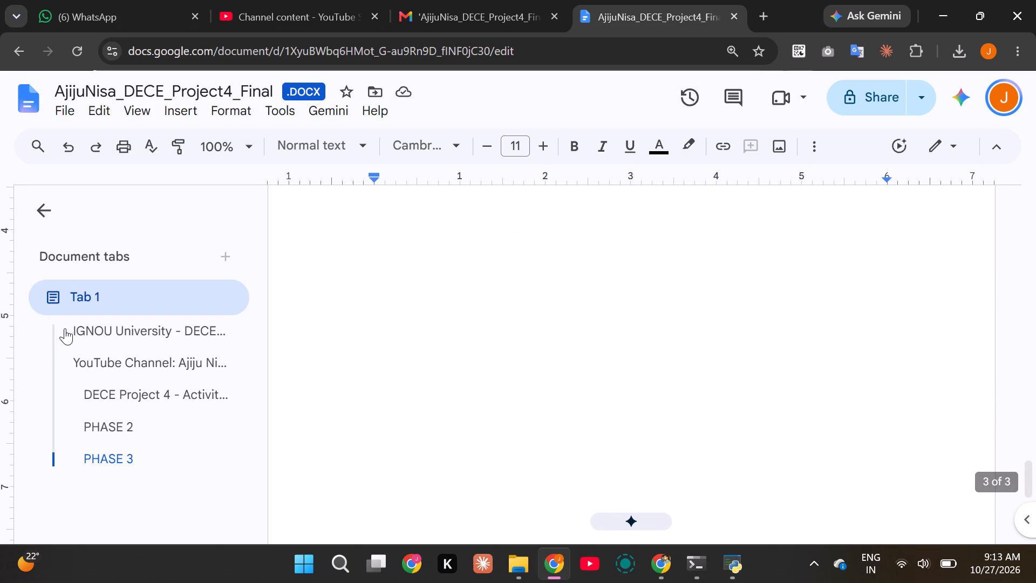
scroll(60, 328, "down", 12)
scroll(11, 405, "up", 7)
scroll(76, 336, "up", 4)
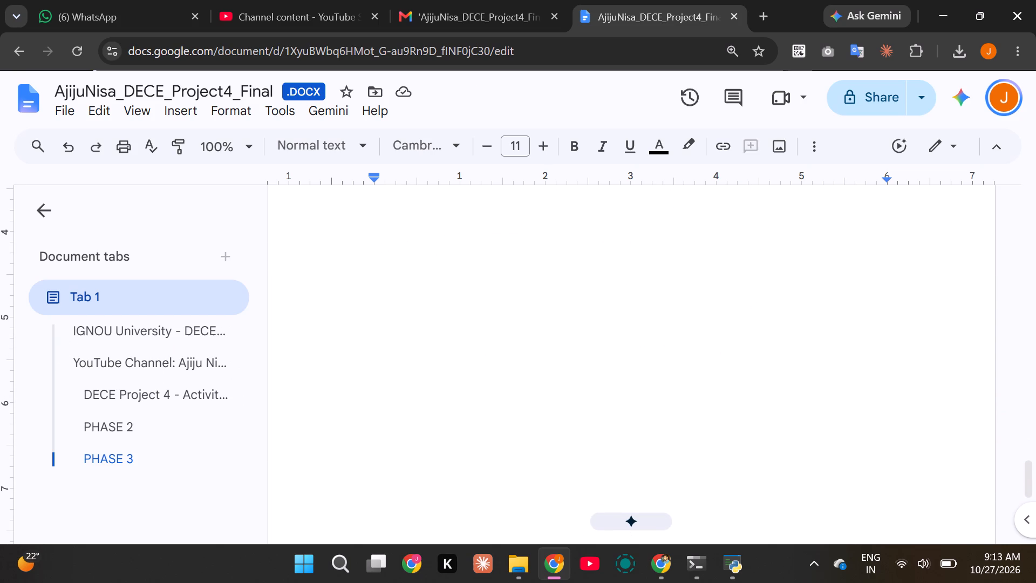
scroll(692, 357, "up", 5)
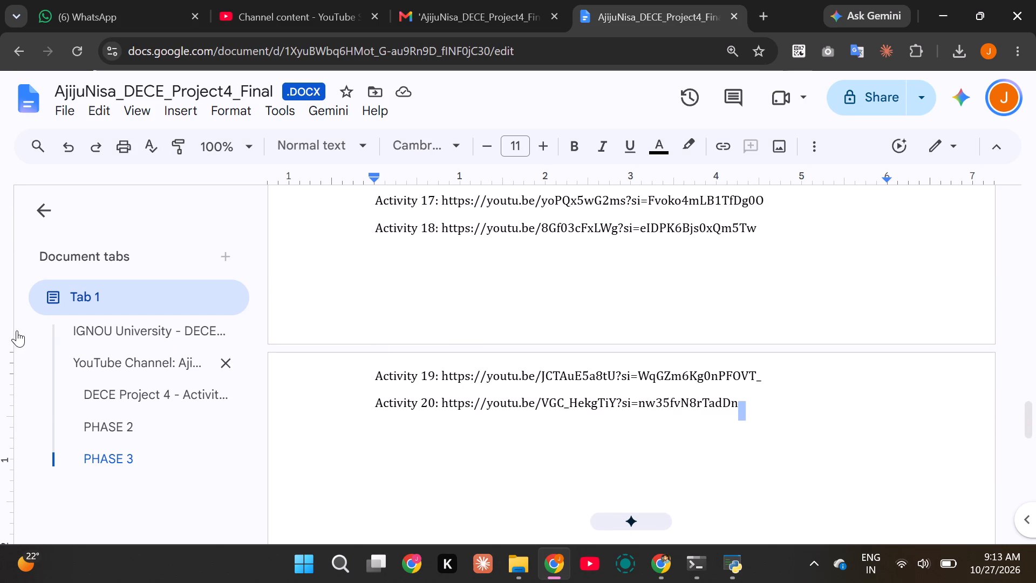
left_click_drag(4, 280, 0, 364)
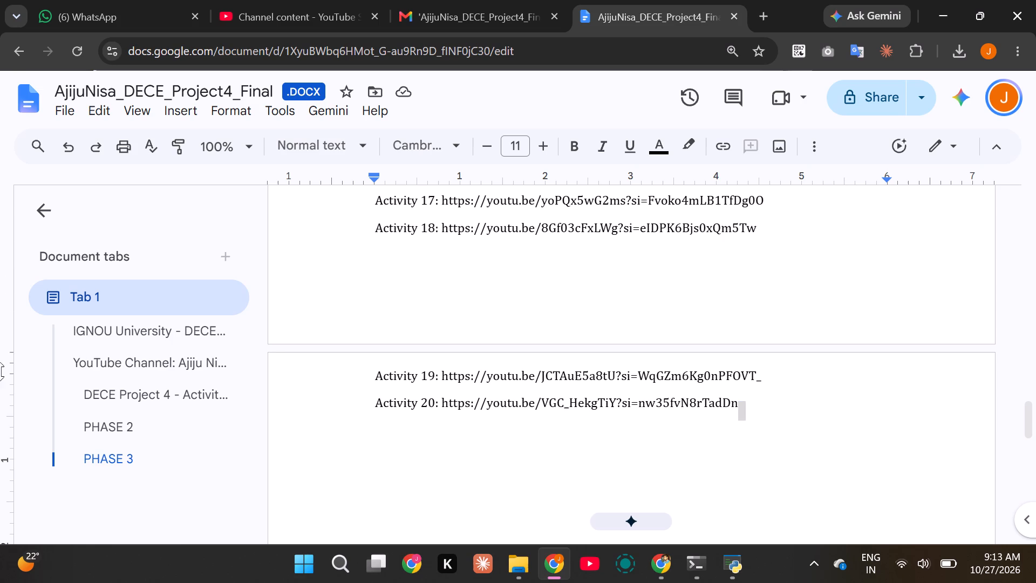
scroll(4, 337, "up", 6)
scroll(88, 252, "up", 4)
left_click(1035, 314)
scroll(1028, 322, "up", 3)
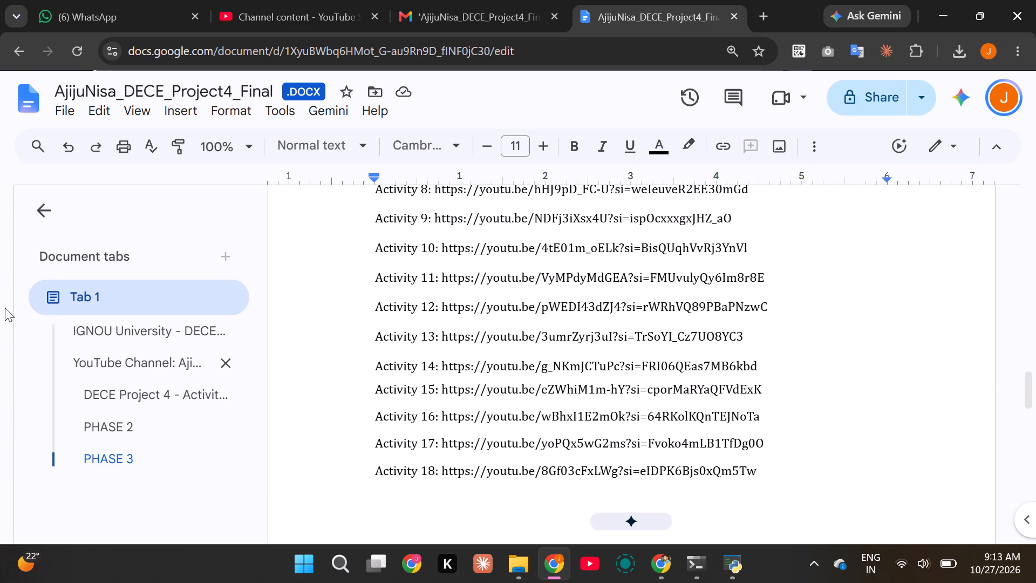
scroll(19, 331, "up", 4)
Hide the document tabs and outlines sidebar.
left_click(34, 208)
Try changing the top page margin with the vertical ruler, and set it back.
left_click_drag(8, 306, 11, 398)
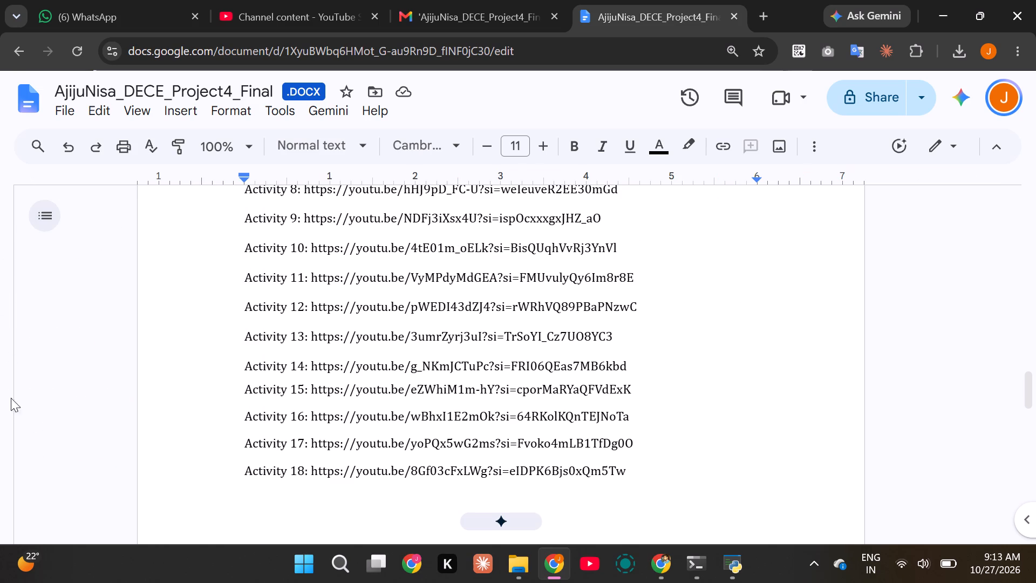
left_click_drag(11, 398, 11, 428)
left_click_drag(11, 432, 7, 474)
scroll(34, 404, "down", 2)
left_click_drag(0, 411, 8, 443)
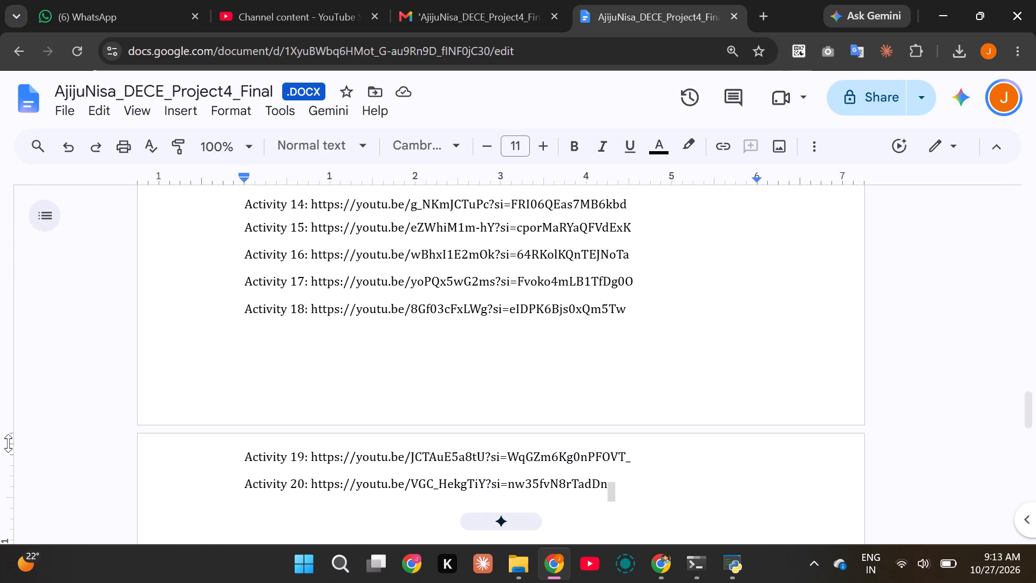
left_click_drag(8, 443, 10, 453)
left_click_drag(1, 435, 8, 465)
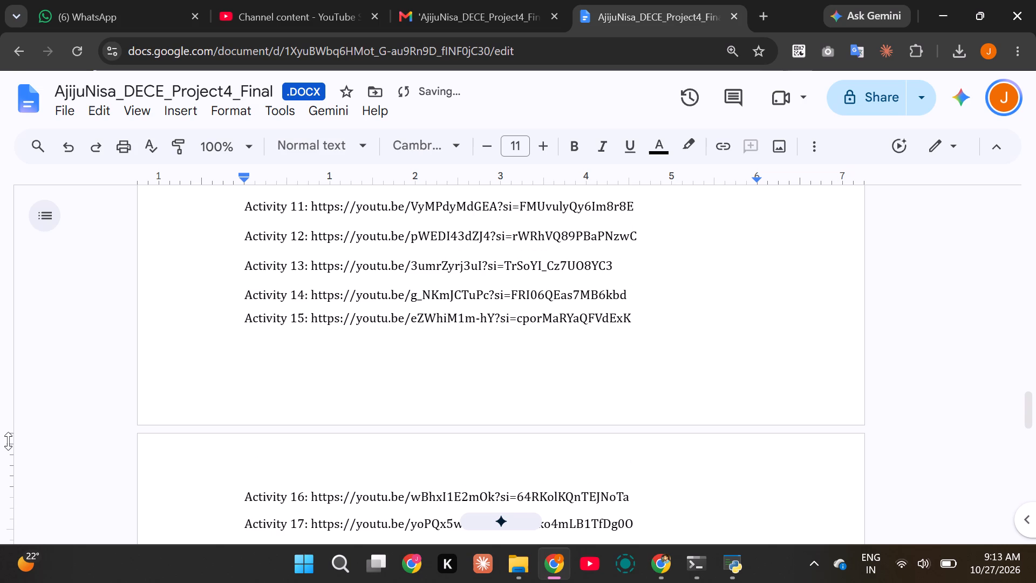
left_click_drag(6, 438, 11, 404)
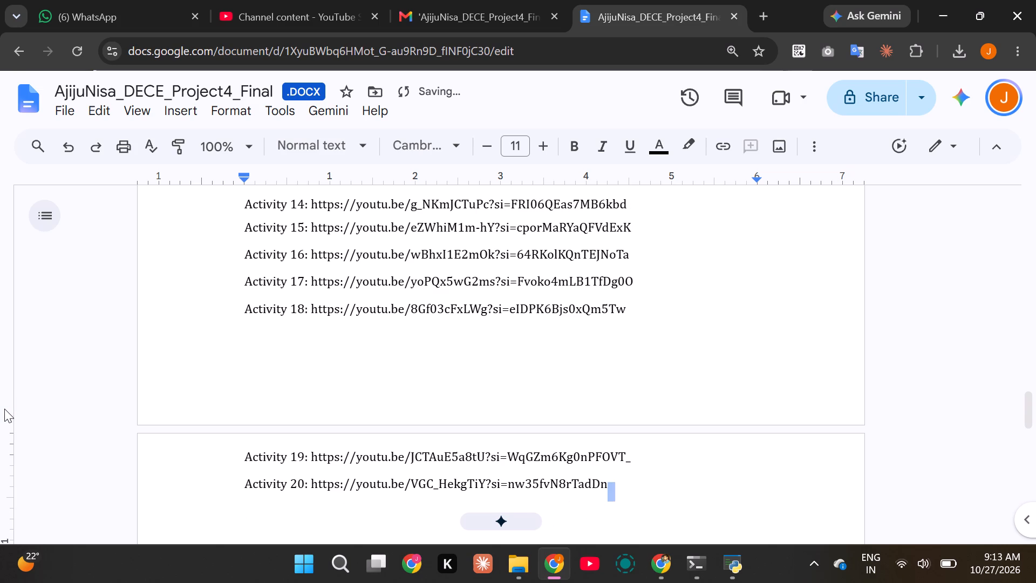
Look over the document from the Phase 3 list up to the title and back down to the end of Phase 2.
scroll(17, 273, "up", 4)
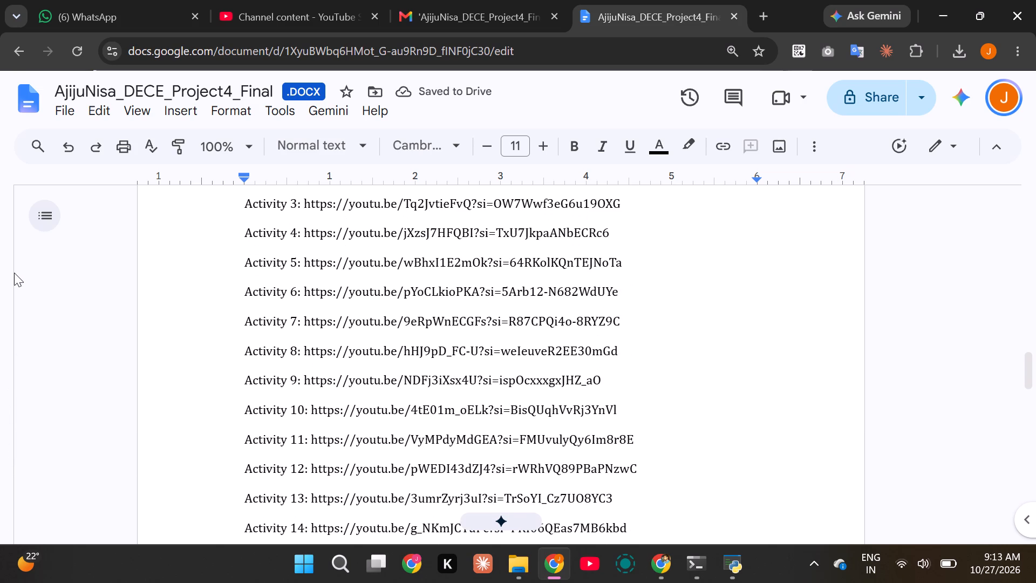
left_click_drag(0, 280, 0, 338)
scroll(8, 293, "up", 17)
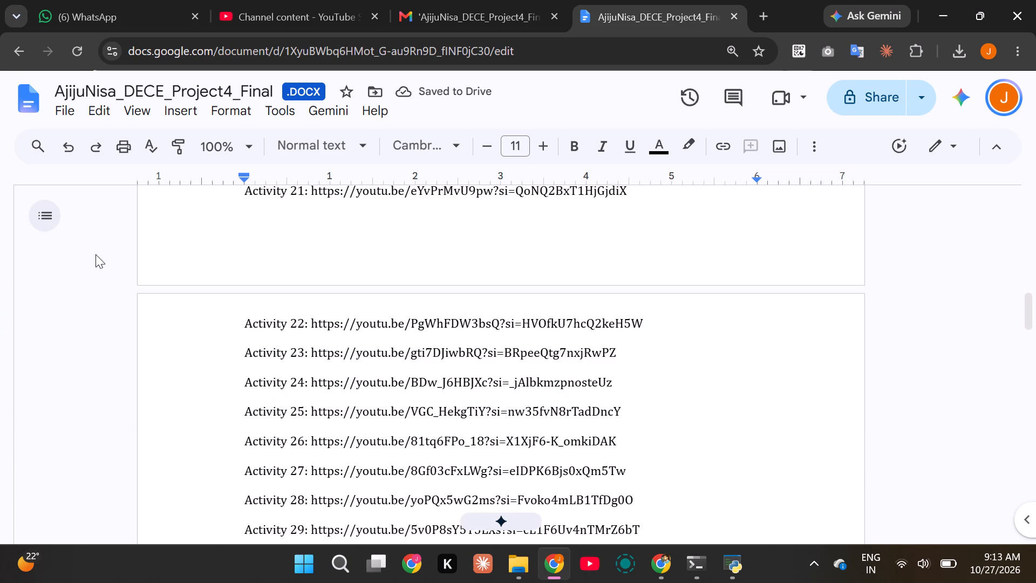
scroll(92, 255, "up", 15)
left_click_drag(2, 230, 0, 275)
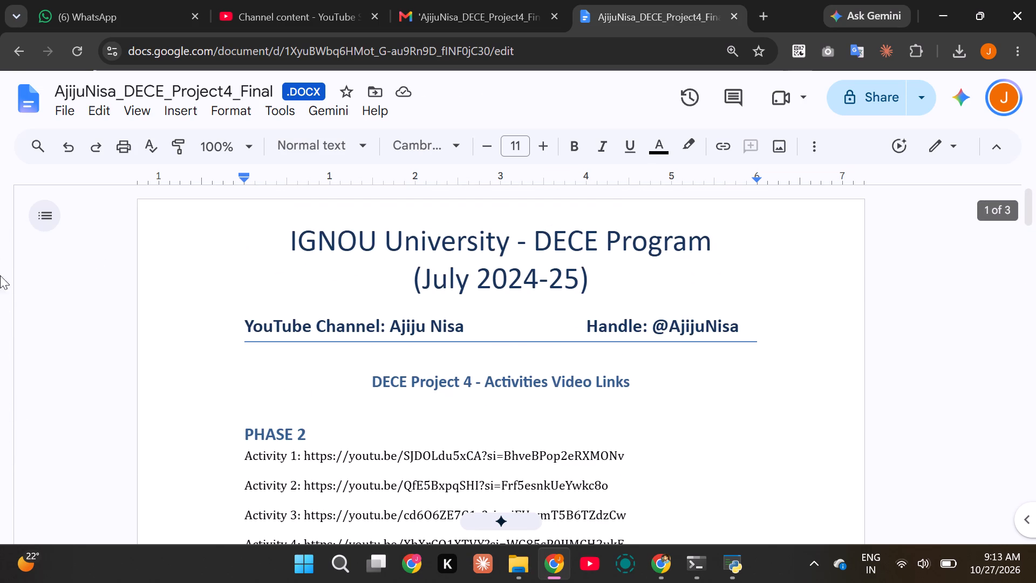
left_click_drag(0, 275, 0, 435)
scroll(56, 370, "down", 12)
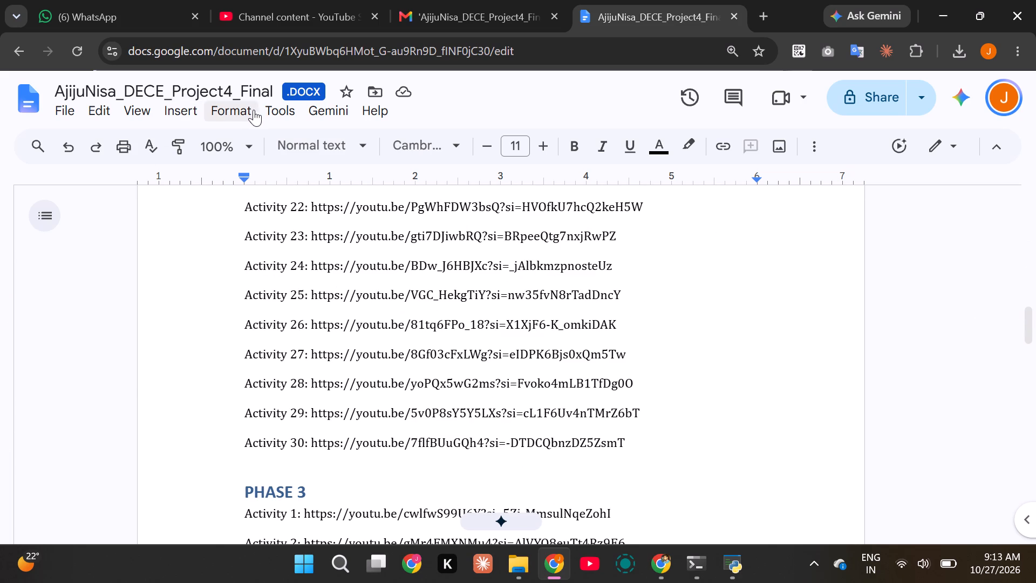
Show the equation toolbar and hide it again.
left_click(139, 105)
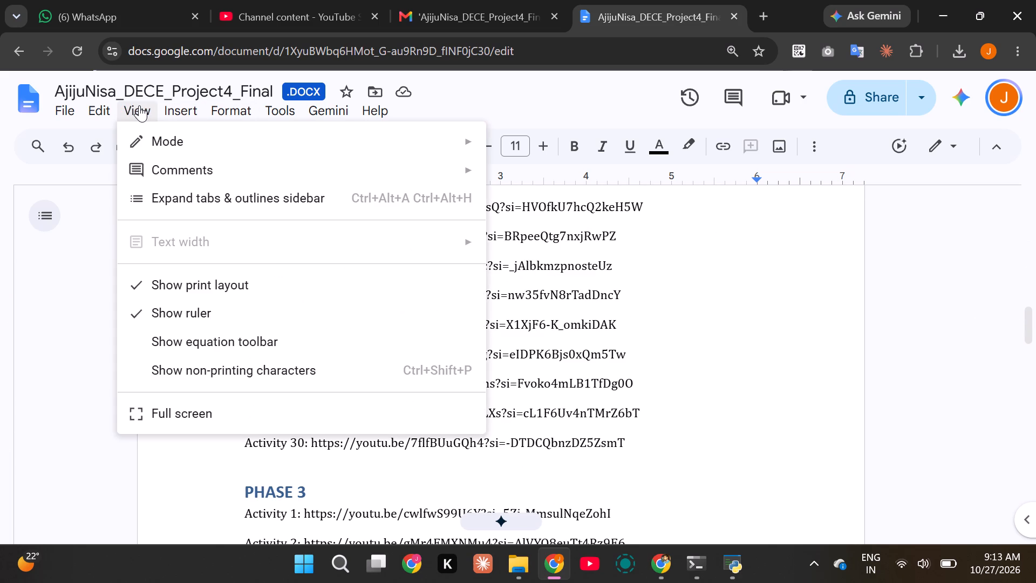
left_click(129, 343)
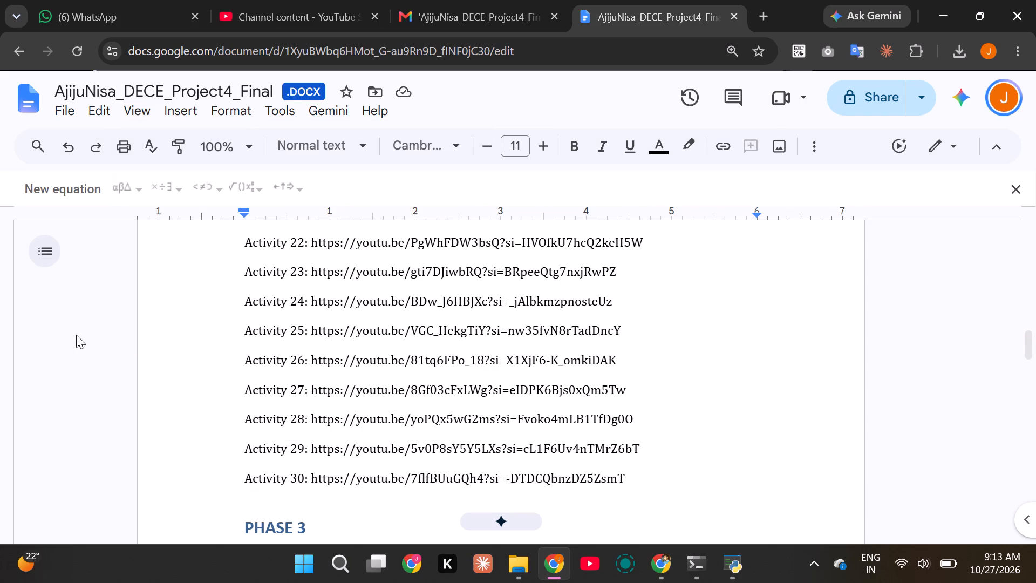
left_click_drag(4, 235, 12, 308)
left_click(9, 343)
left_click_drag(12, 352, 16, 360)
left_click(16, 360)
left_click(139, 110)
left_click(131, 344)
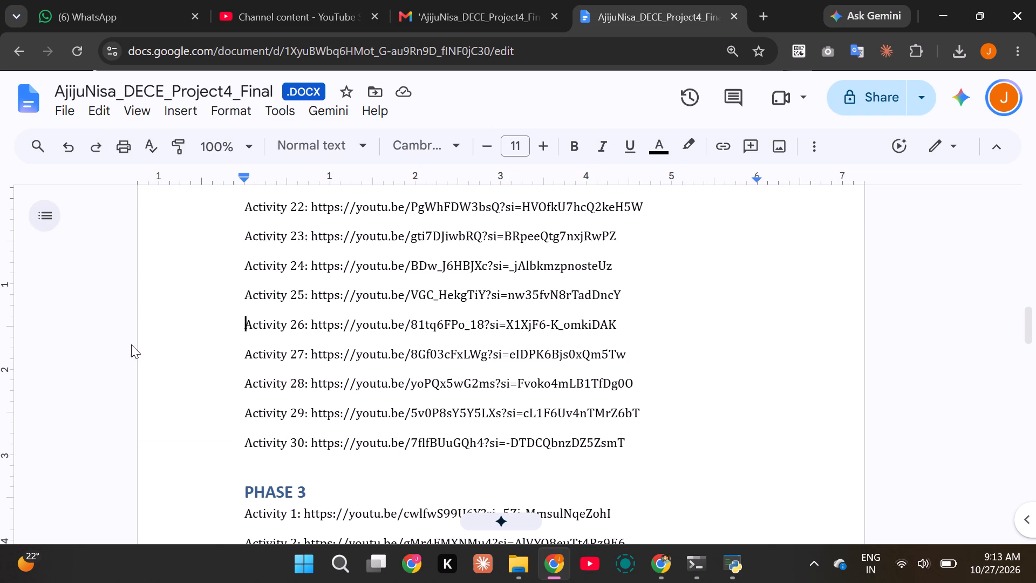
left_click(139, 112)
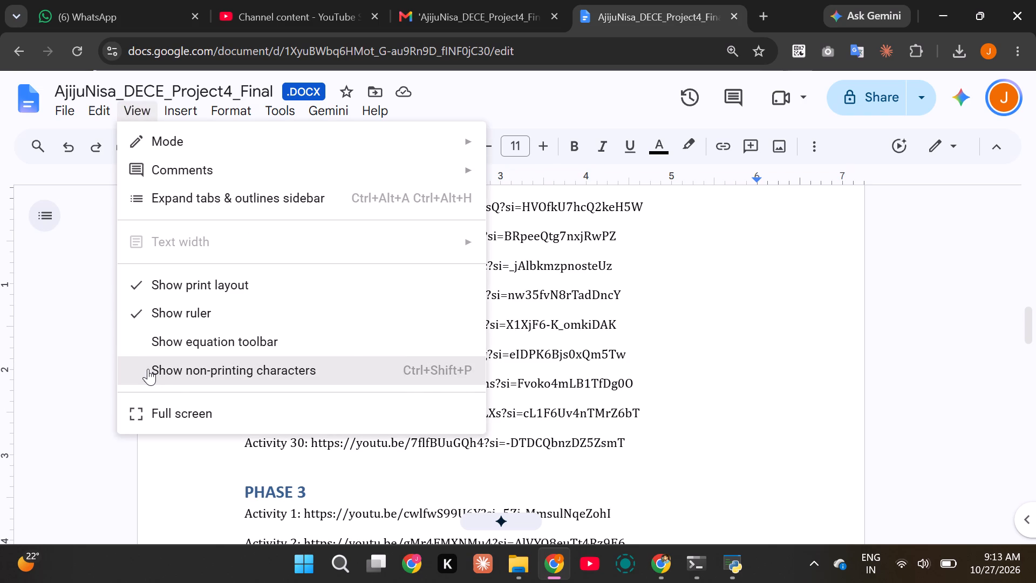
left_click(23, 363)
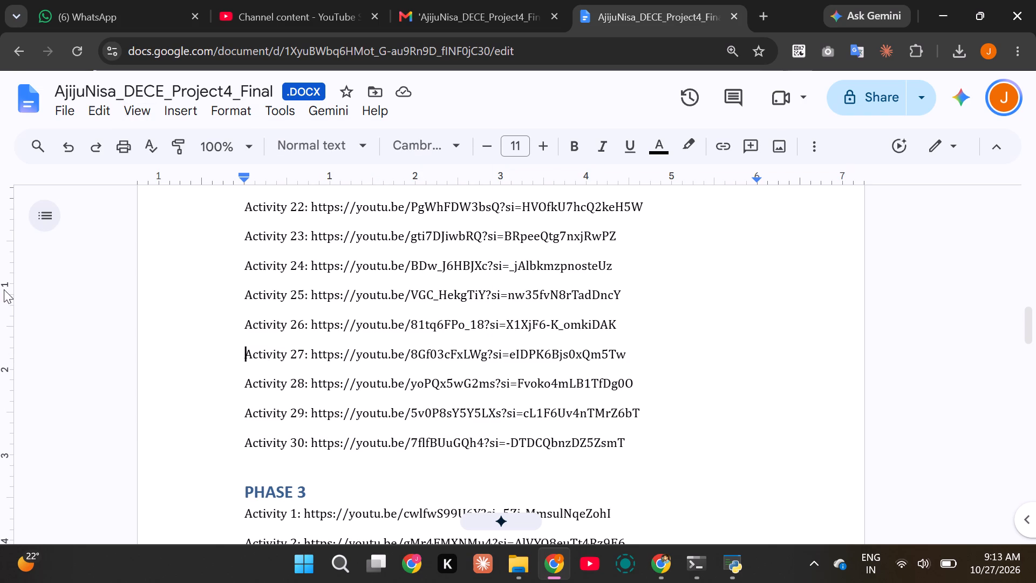
Reduce the bottom page margin until Activities 19 and 20 fit on the same page as Activity 18.
left_click_drag(4, 284, 6, 256)
scroll(5, 293, "down", 1)
scroll(0, 344, "down", 6)
scroll(45, 390, "down", 6)
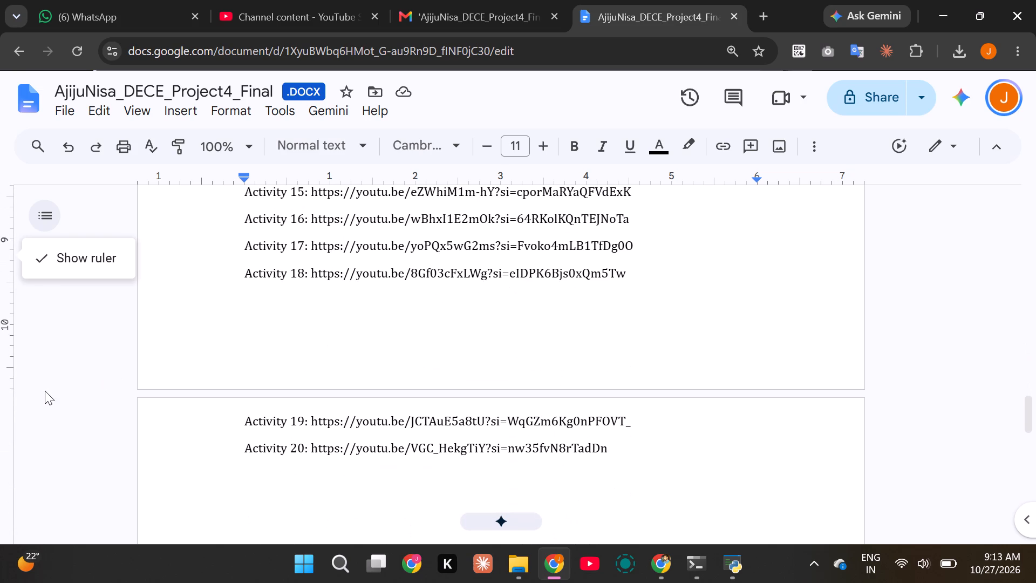
left_click_drag(3, 336, 11, 354)
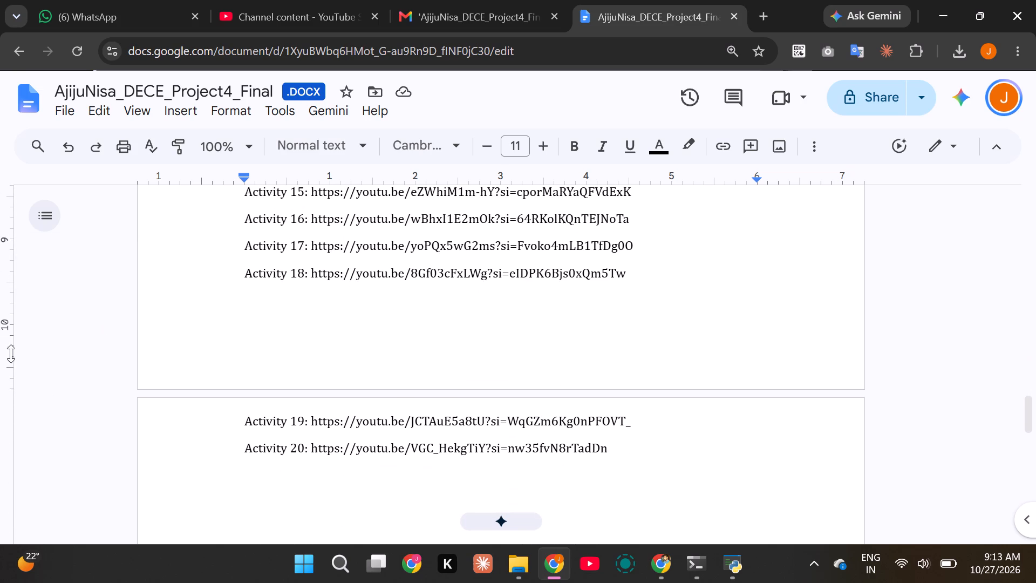
left_click_drag(11, 354, 2, 415)
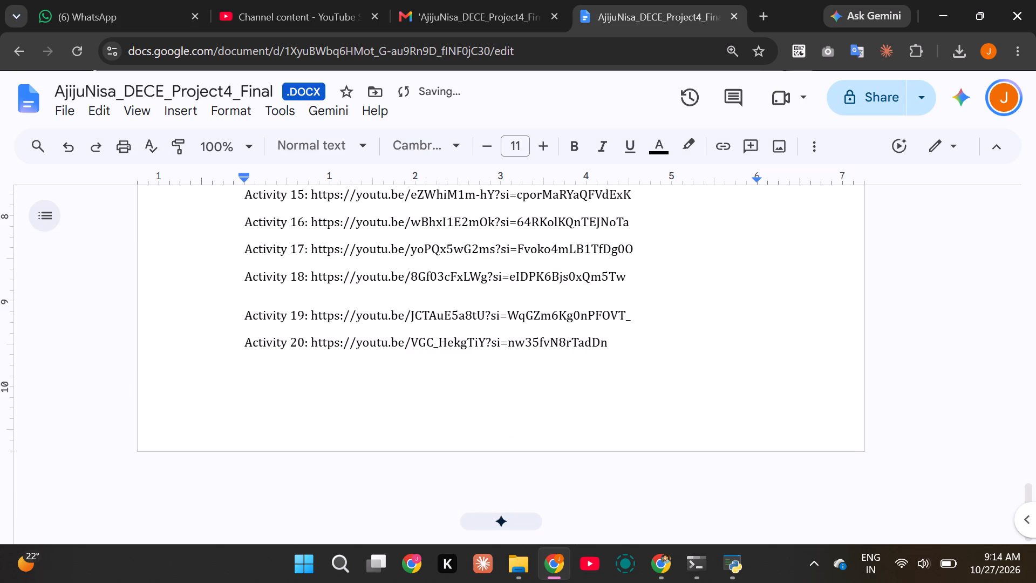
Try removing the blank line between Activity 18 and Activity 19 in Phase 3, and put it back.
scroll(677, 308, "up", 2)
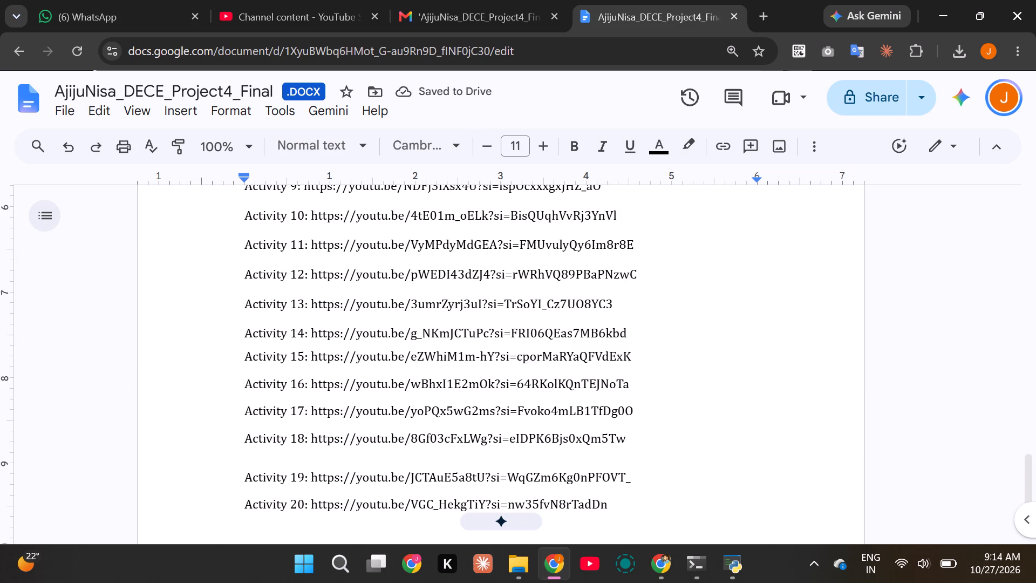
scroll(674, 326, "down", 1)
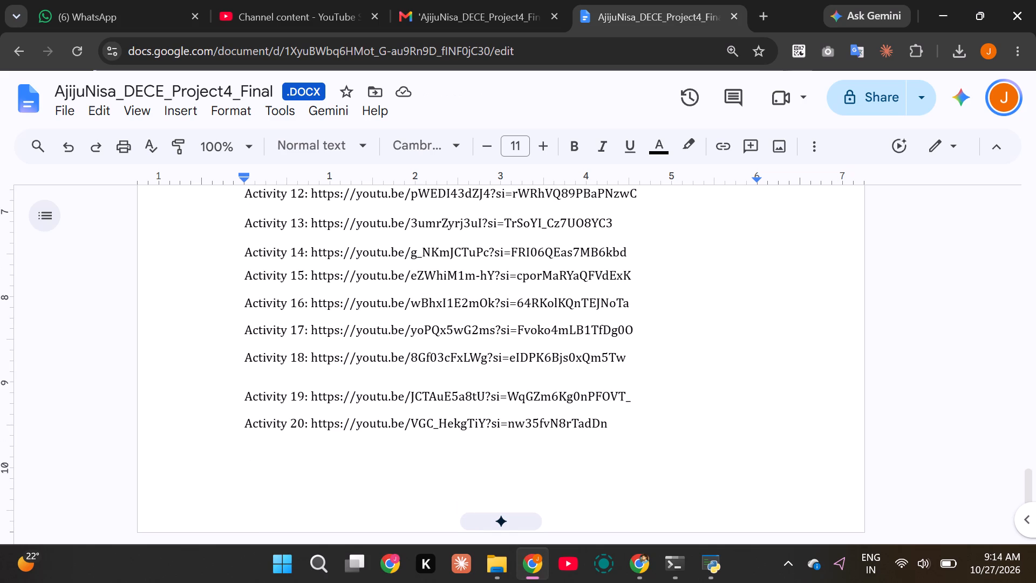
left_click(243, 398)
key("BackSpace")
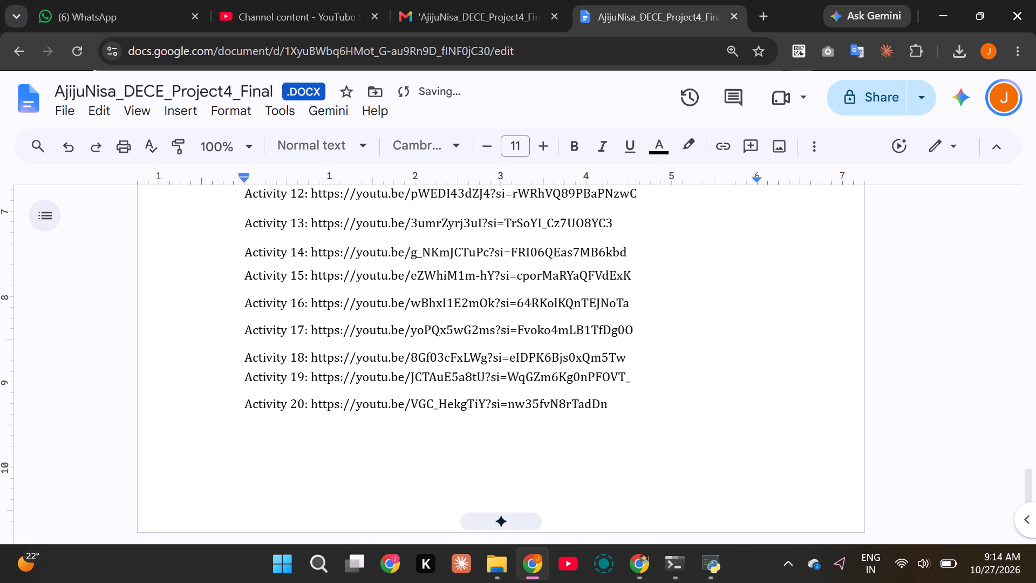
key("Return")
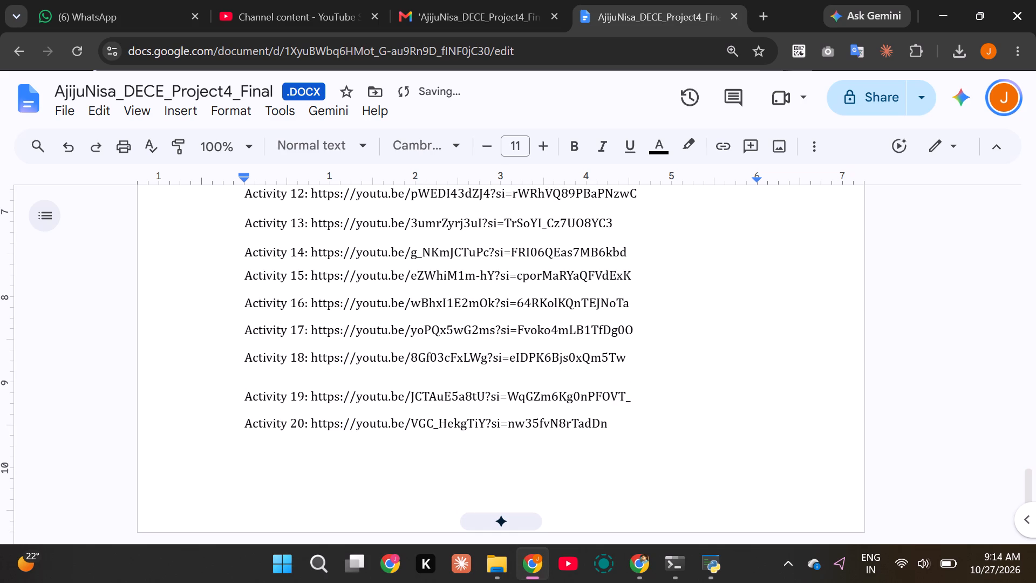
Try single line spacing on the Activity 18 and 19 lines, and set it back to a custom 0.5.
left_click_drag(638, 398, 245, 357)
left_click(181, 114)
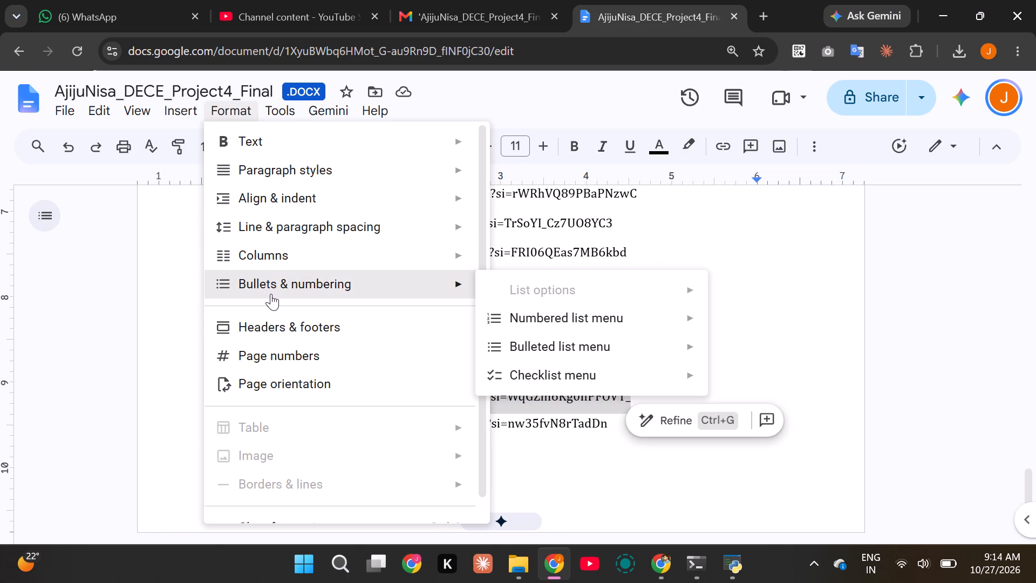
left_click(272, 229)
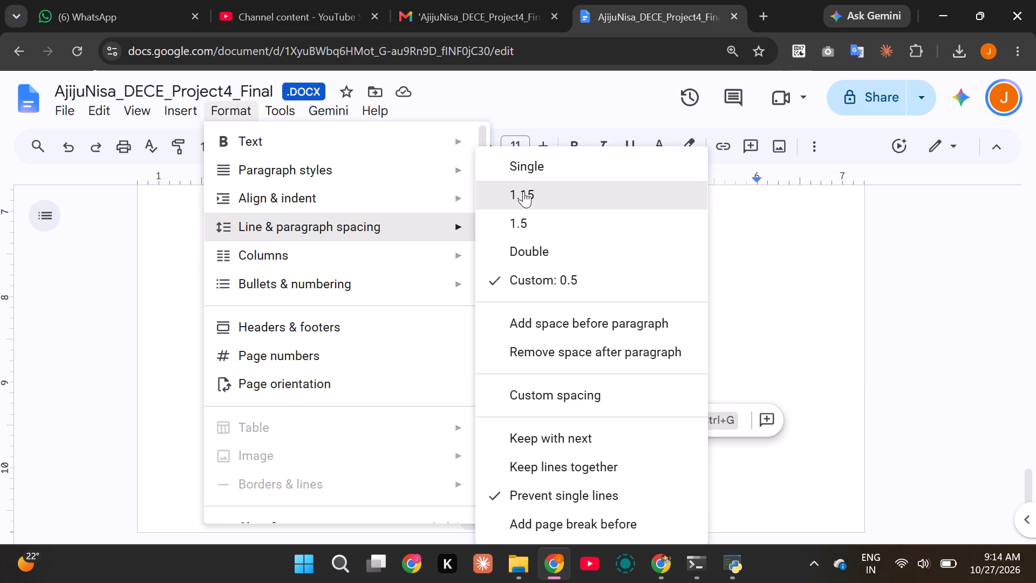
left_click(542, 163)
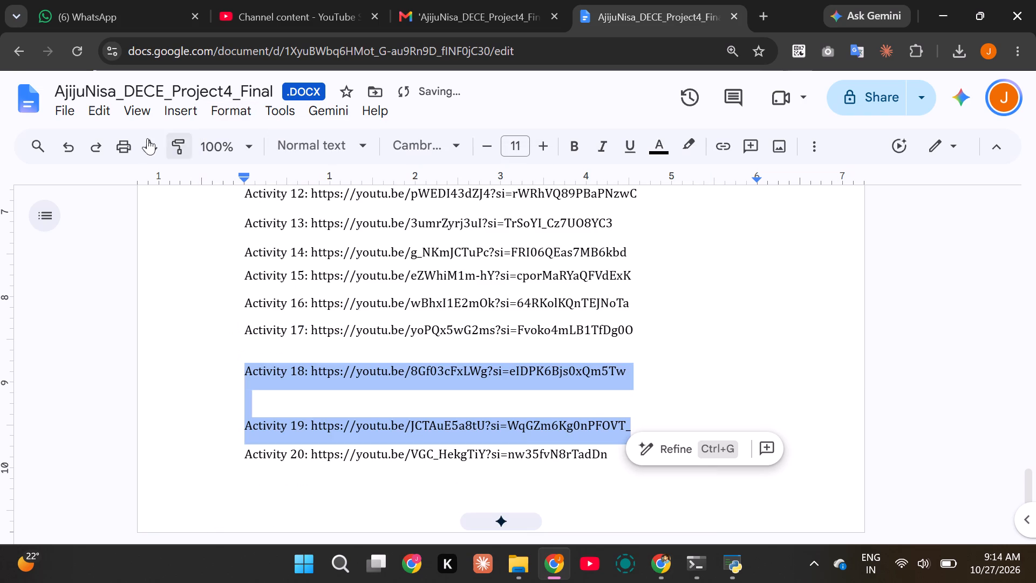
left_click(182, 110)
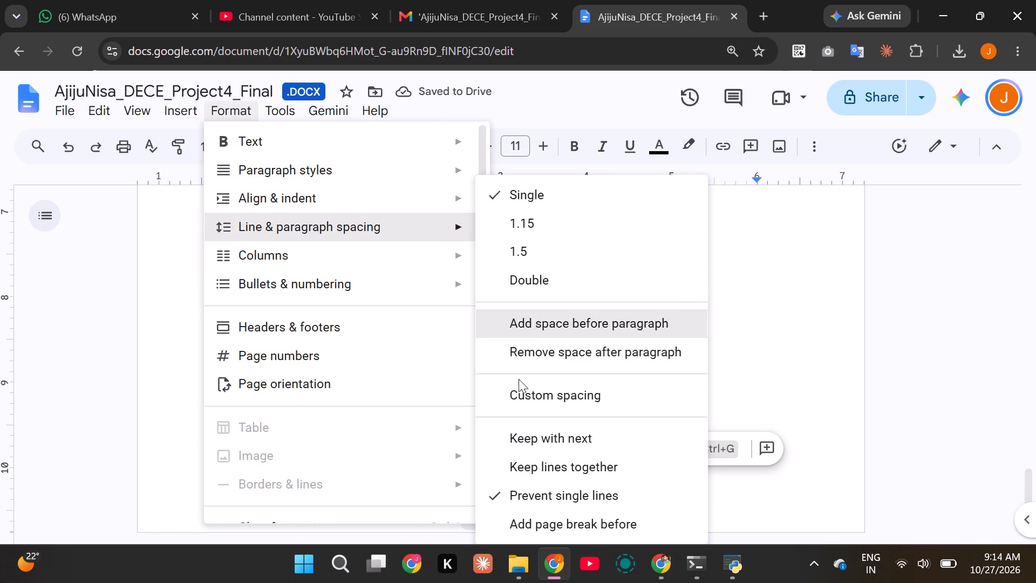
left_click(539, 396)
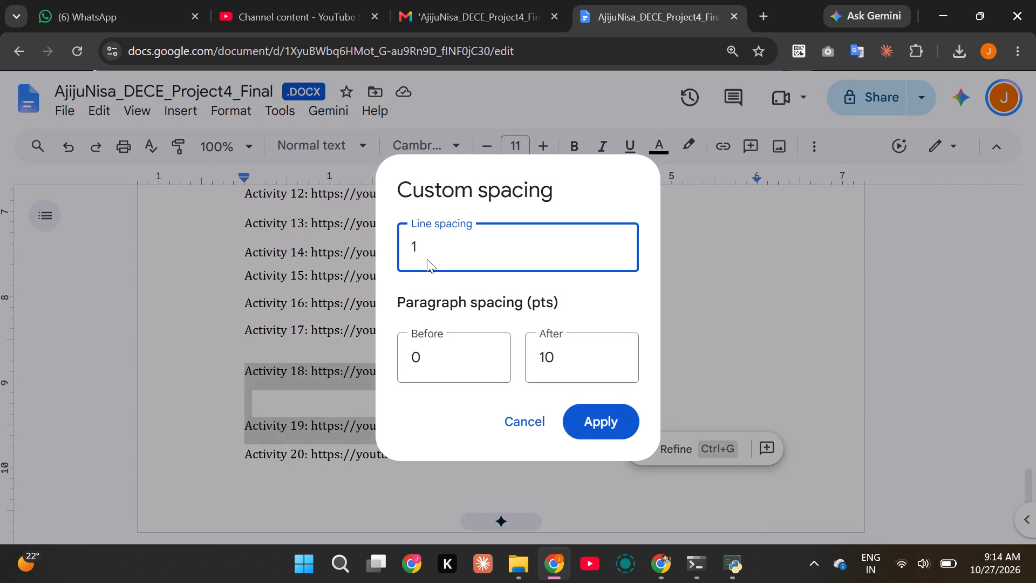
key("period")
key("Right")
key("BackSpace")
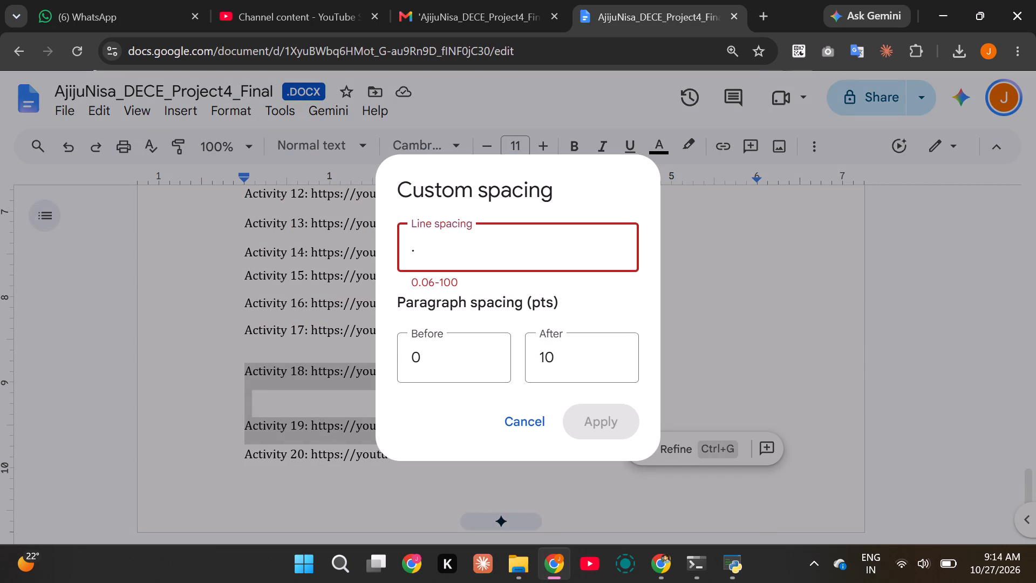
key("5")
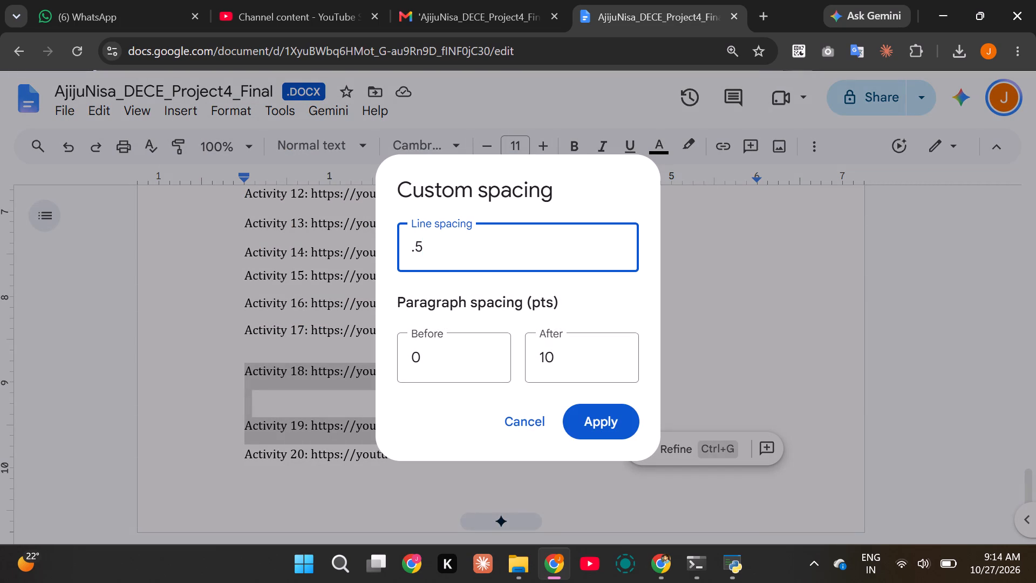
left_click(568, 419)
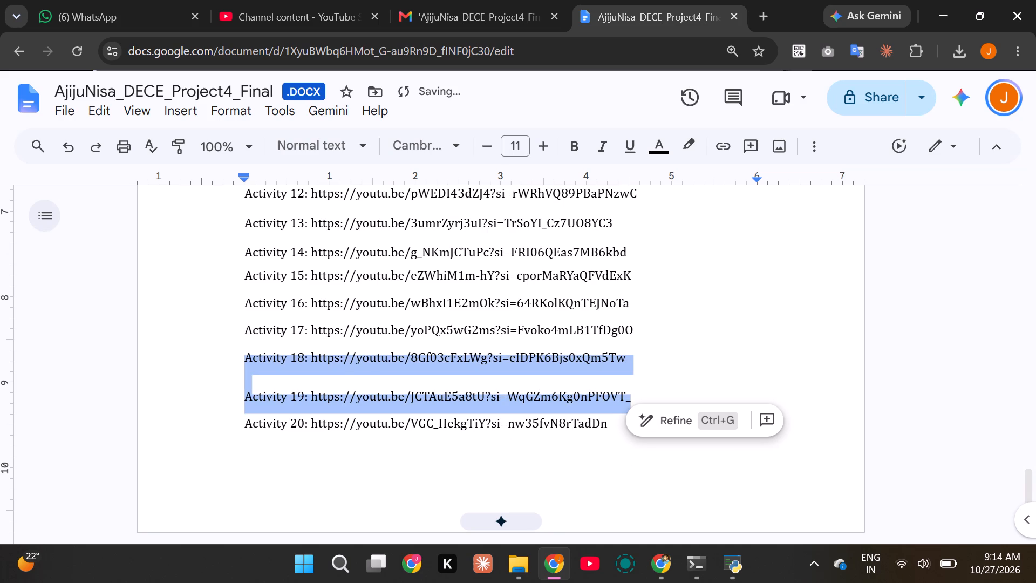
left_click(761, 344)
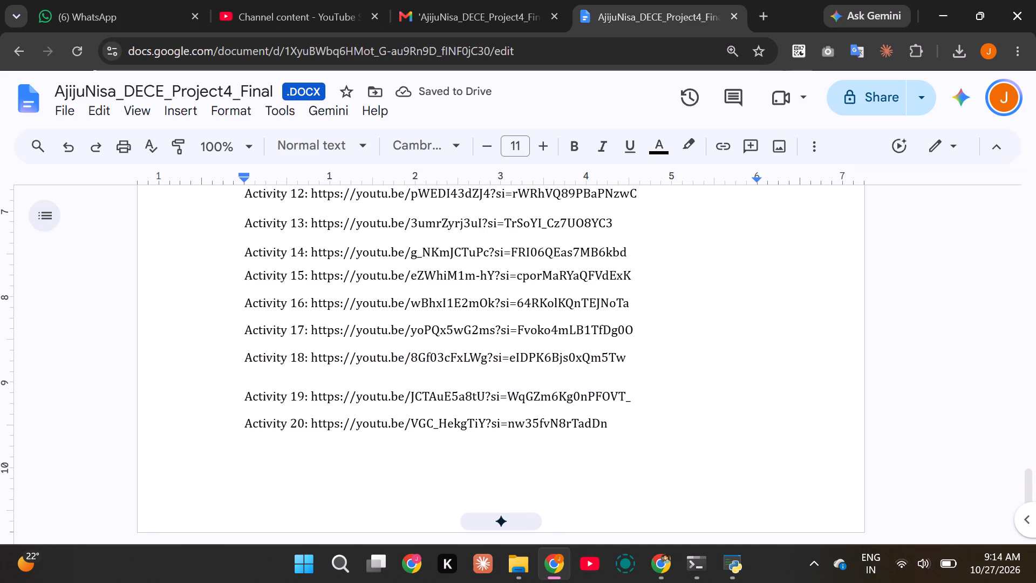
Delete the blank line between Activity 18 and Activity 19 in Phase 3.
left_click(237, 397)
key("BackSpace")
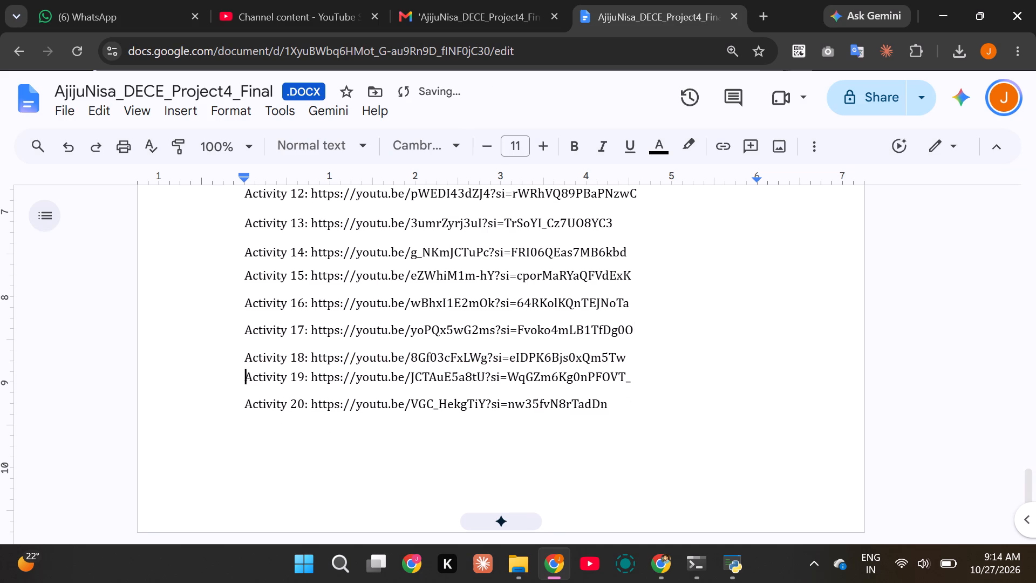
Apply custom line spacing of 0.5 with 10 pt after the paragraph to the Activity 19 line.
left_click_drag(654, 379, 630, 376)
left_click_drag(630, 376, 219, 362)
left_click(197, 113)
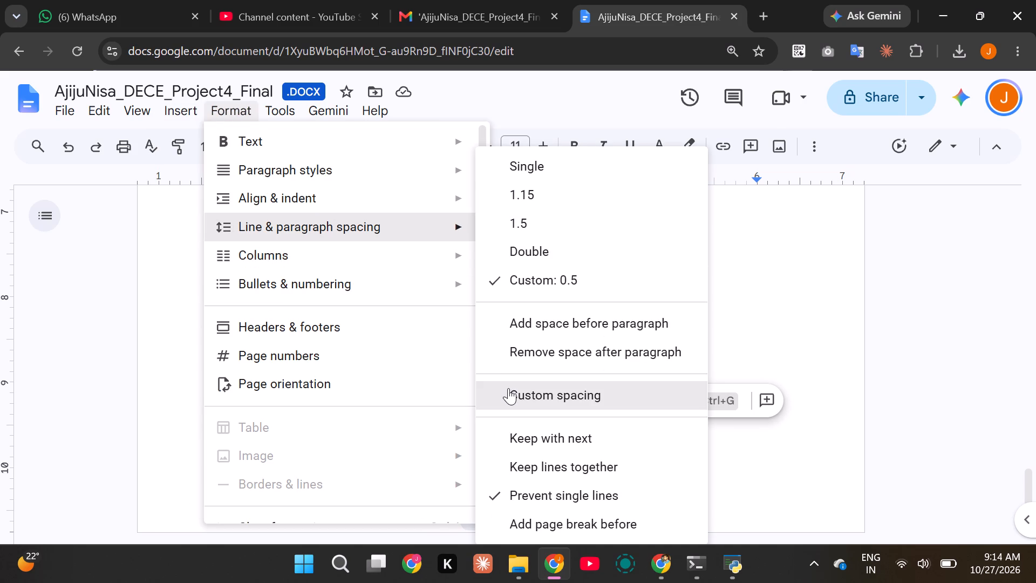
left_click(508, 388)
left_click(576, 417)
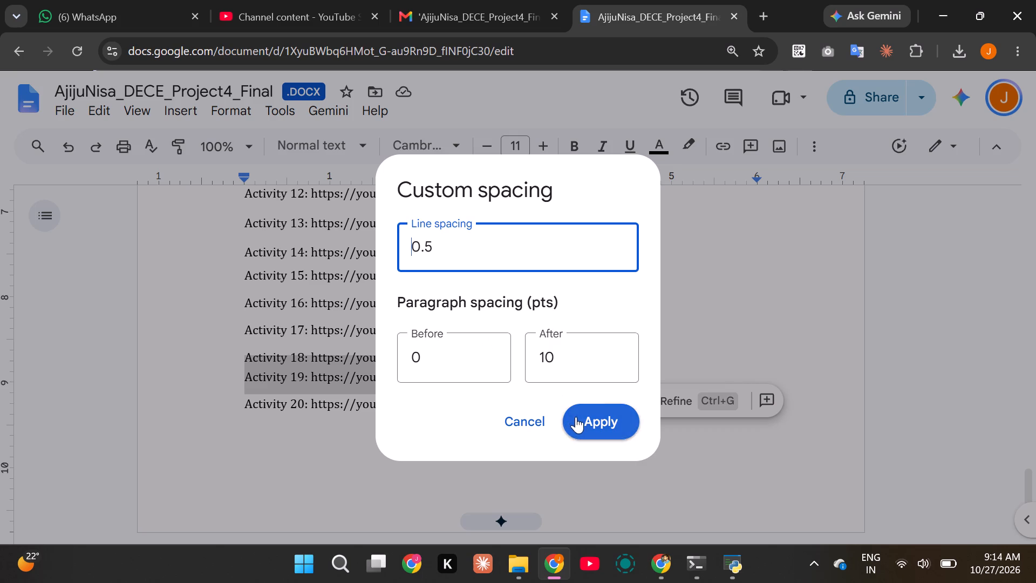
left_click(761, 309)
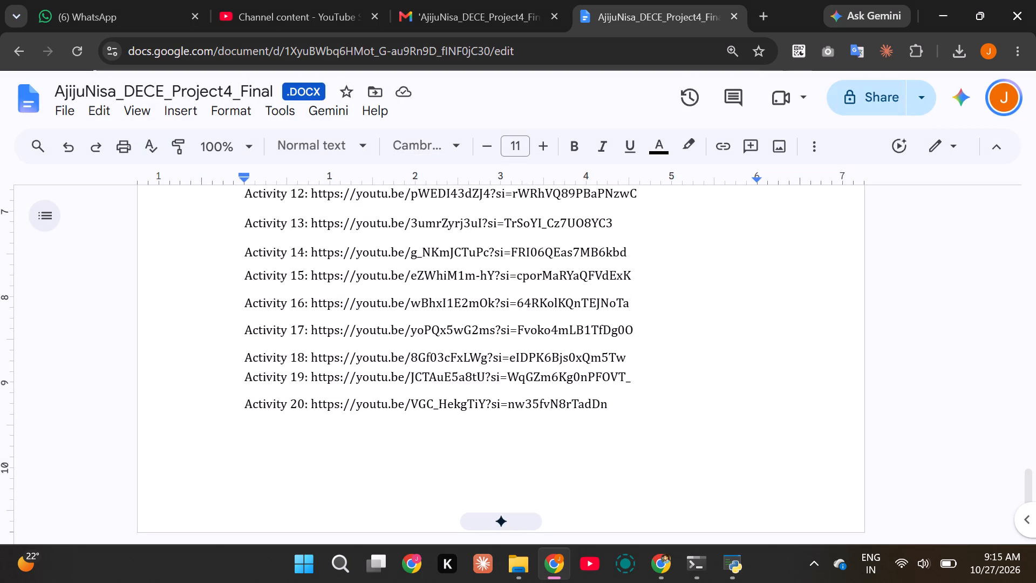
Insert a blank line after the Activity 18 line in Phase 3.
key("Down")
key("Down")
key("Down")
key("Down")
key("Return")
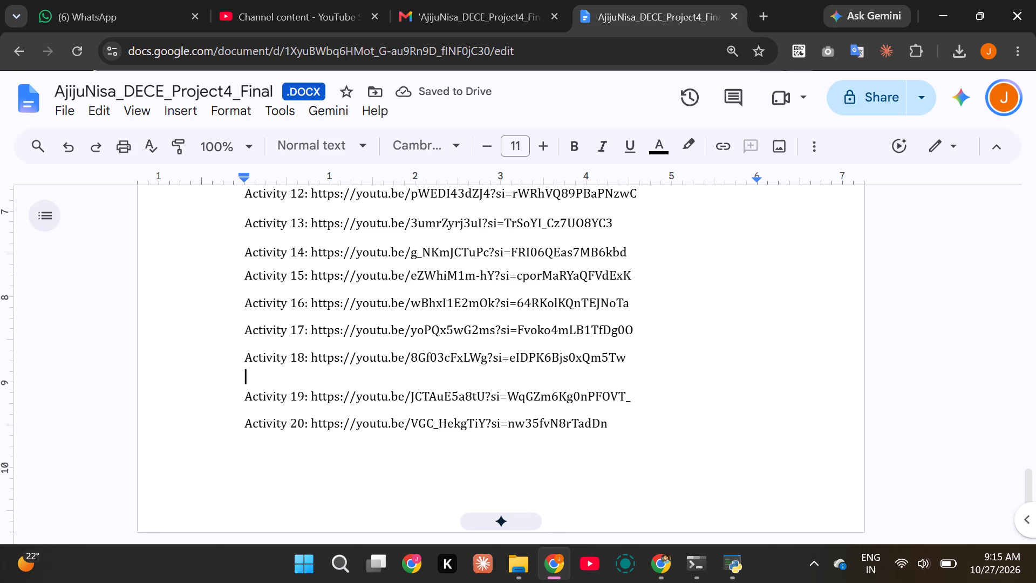
Try to copy the formatting of the Activity 16 to 18 lines onto the lines through Activity 20.
scroll(445, 452, "up", 8)
scroll(445, 457, "down", 12)
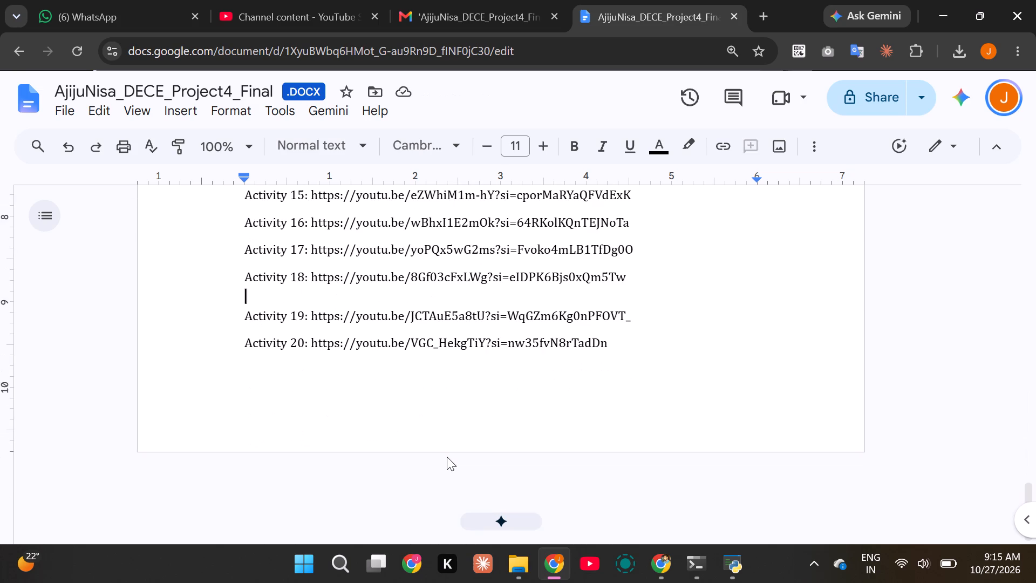
scroll(447, 457, "down", 3)
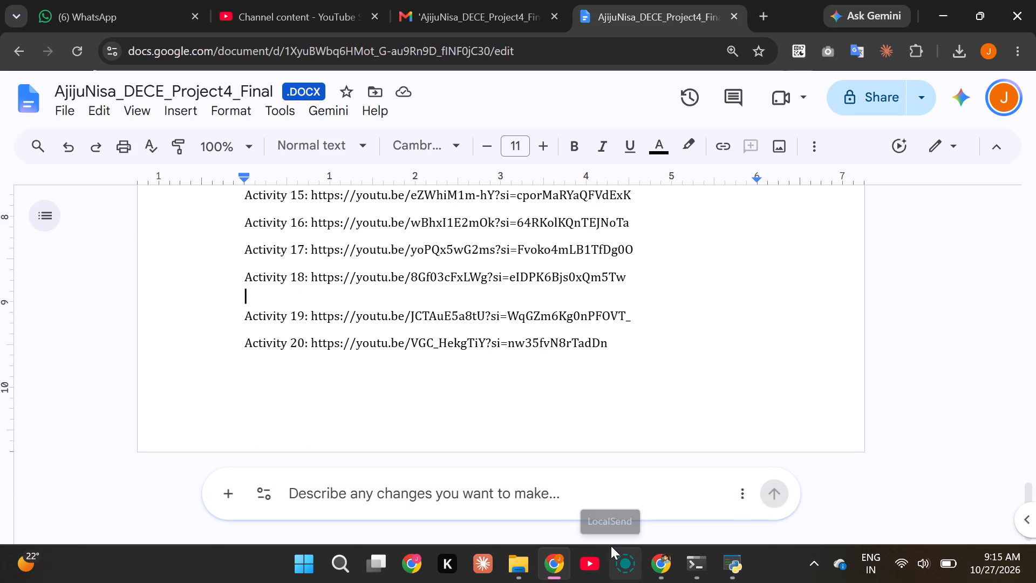
scroll(406, 308, "up", 1)
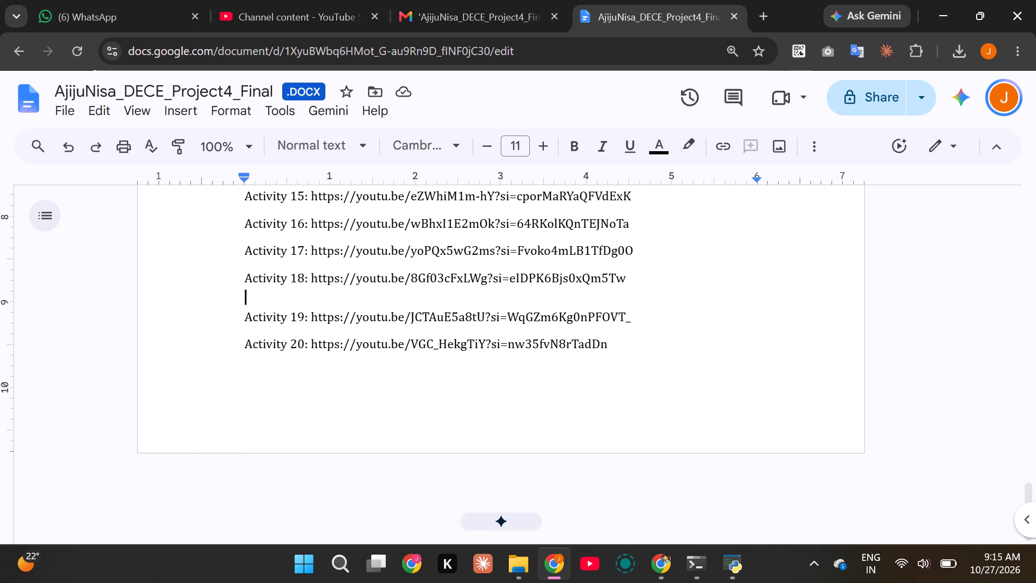
scroll(311, 249, "up", 2)
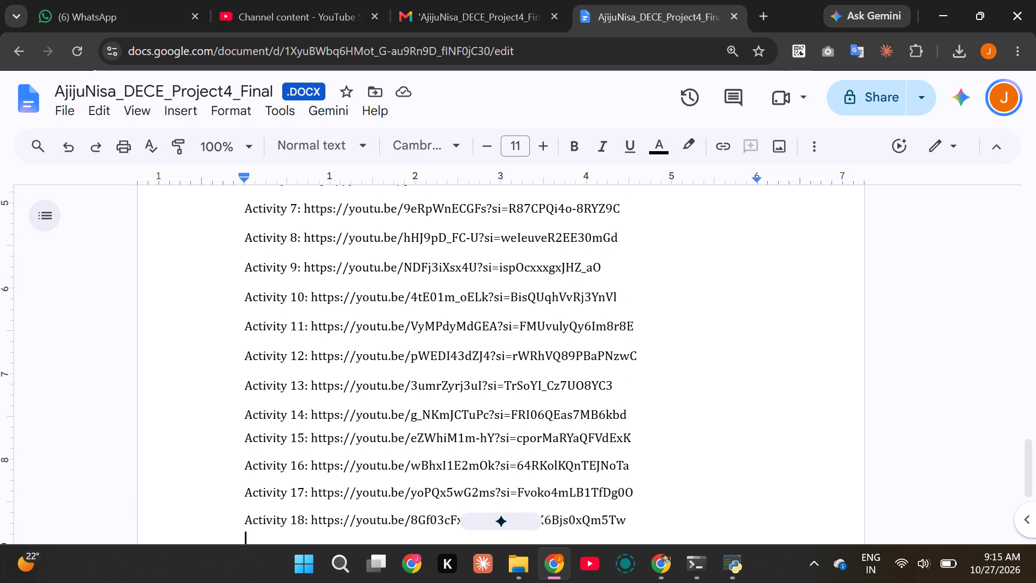
scroll(209, 459, "down", 2)
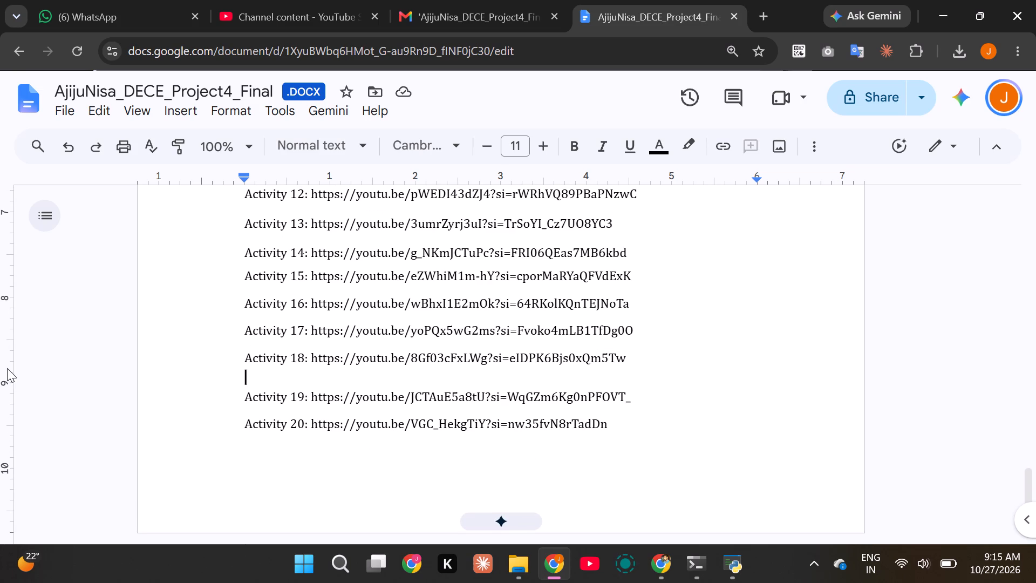
left_click_drag(214, 317, 640, 374)
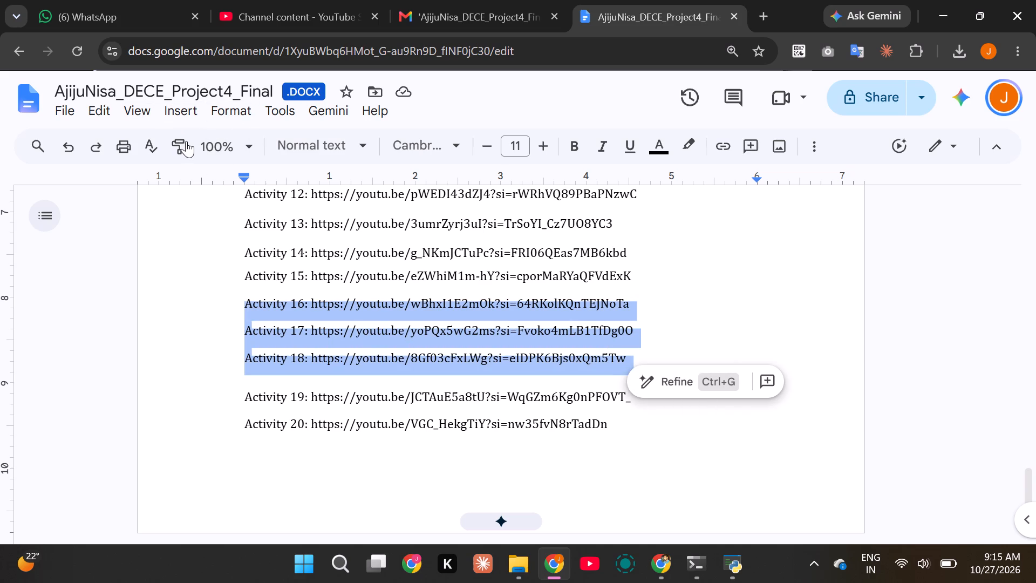
left_click(186, 141)
left_click(160, 330)
left_click_drag(229, 356, 583, 467)
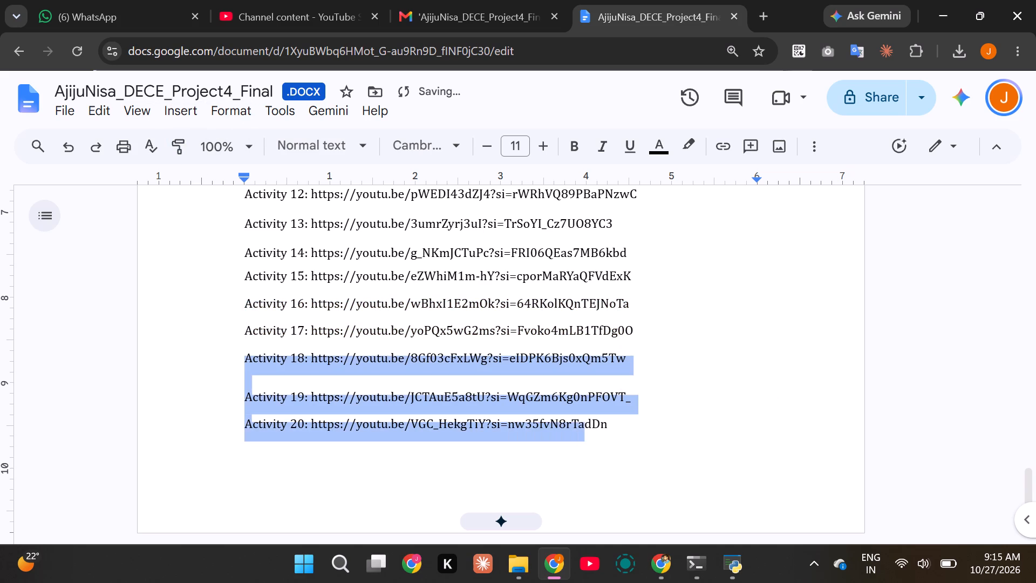
left_click_drag(583, 467, 639, 445)
left_click(639, 445)
left_click(309, 438)
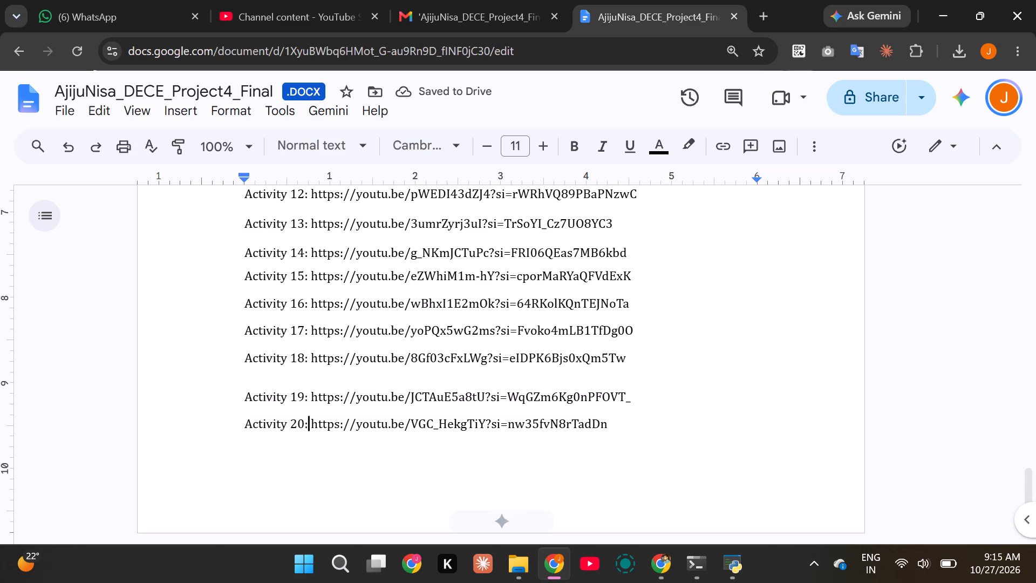
Look over the Phase 3 list's layout and the rest of the document up to the title.
scroll(206, 379, "up", 2)
left_click_drag(224, 342, 262, 392)
left_click(185, 316)
scroll(806, 403, "up", 5)
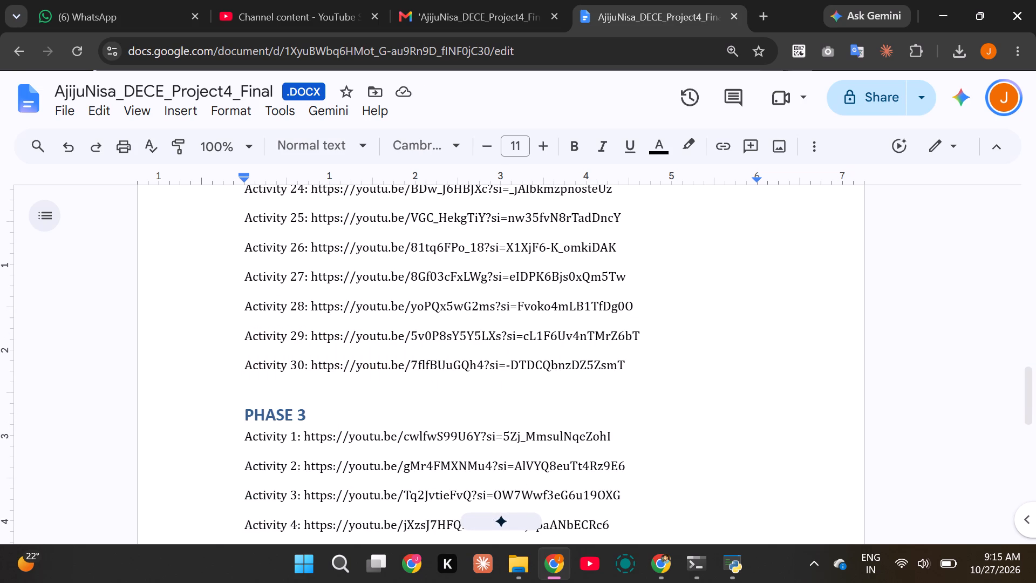
scroll(767, 379, "down", 7)
scroll(768, 381, "down", 14)
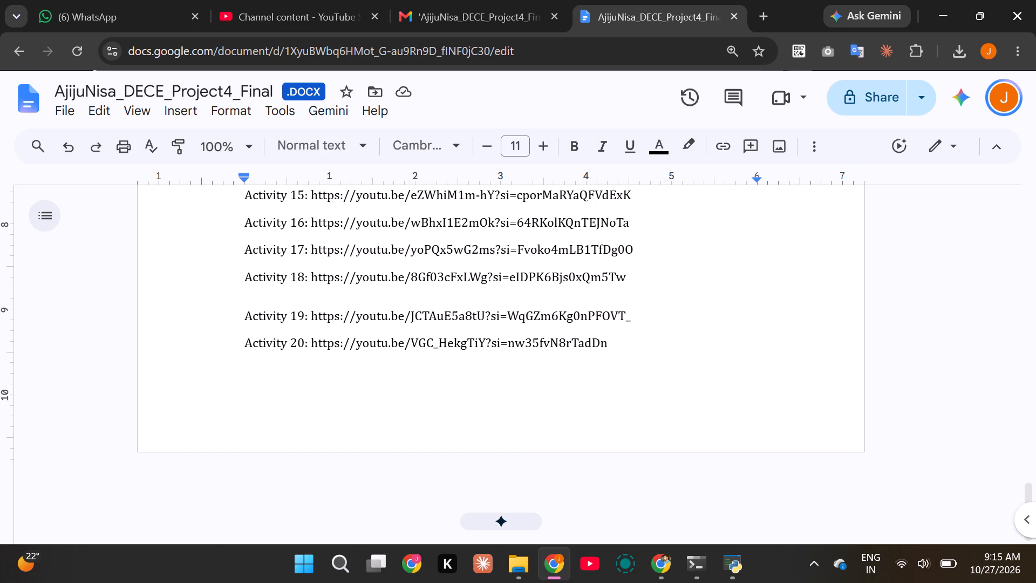
scroll(737, 341, "up", 20)
scroll(737, 341, "up", 7)
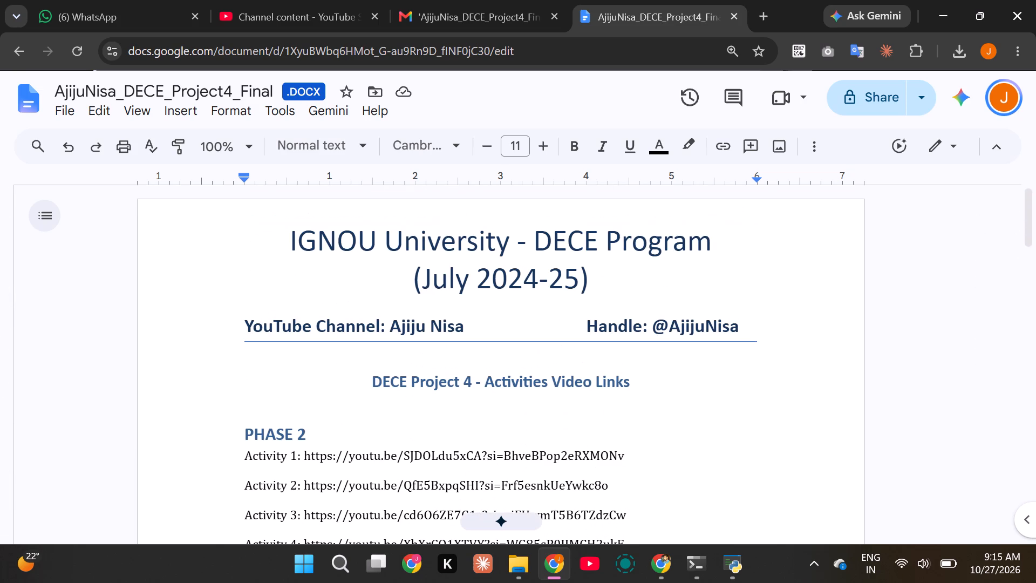
Save the document.
key("ctrl+s")
Print the document to PDF, checking the Phase 2 and Phase 3 pages in the print preview.
key("ctrl+p")
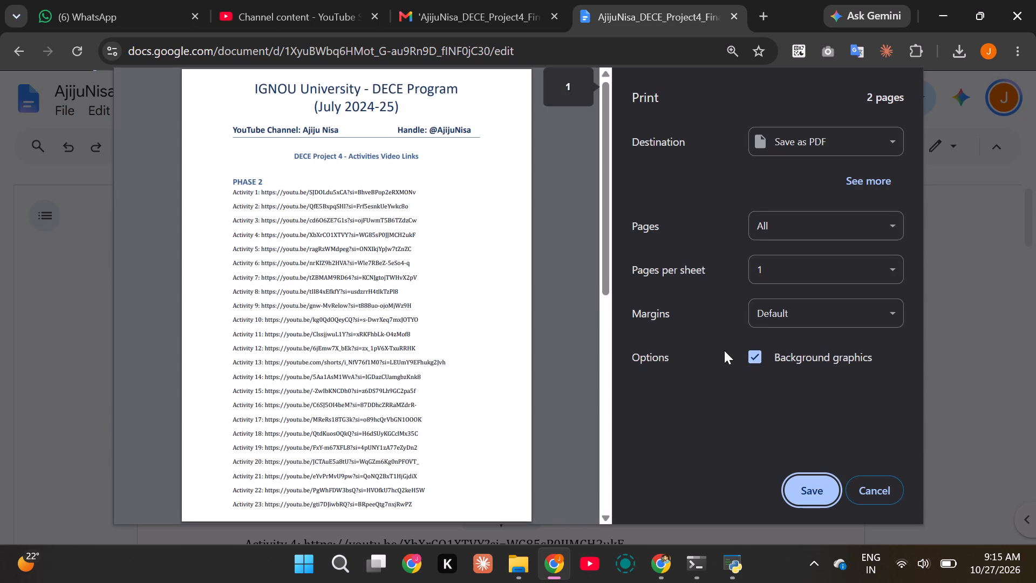
scroll(353, 445, "down", 6)
scroll(362, 438, "up", 1)
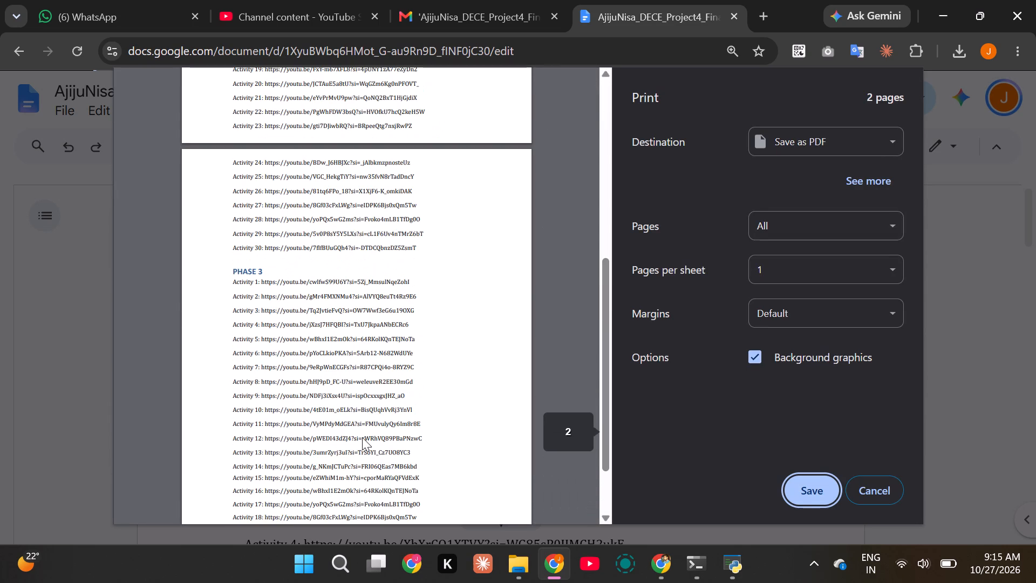
scroll(361, 443, "down", 4)
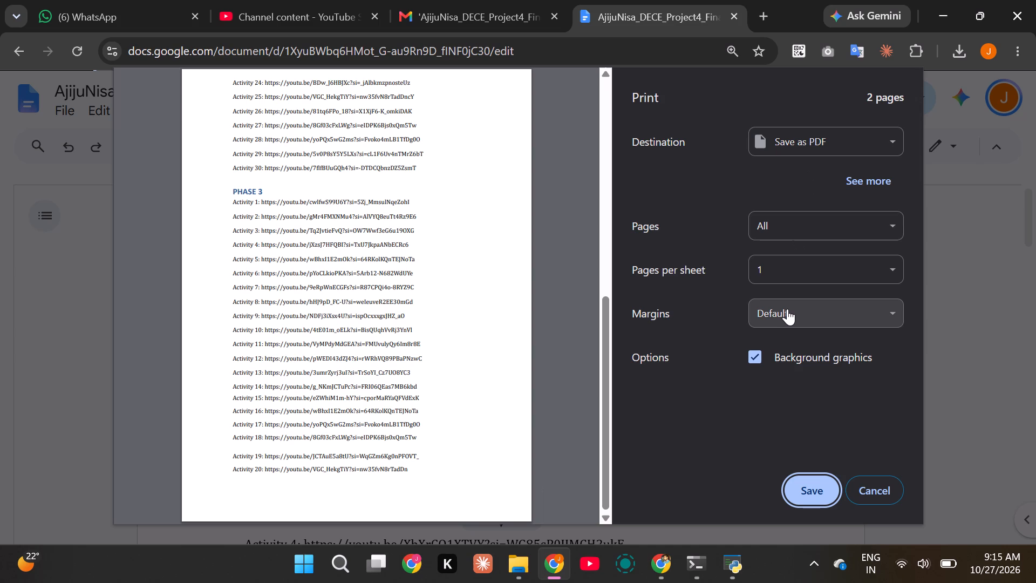
Save the two-page PDF print of the document to the Downloads folder, with a file name starting "Ajija Youtube".
left_click(811, 483)
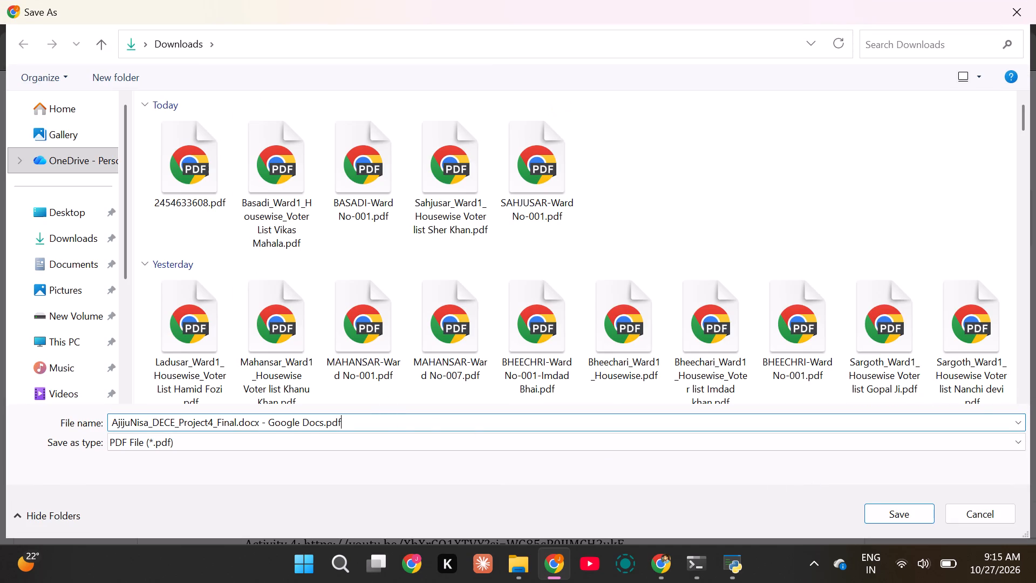
left_click(379, 424)
left_click_drag(379, 424, 263, 432)
key("BackSpace")
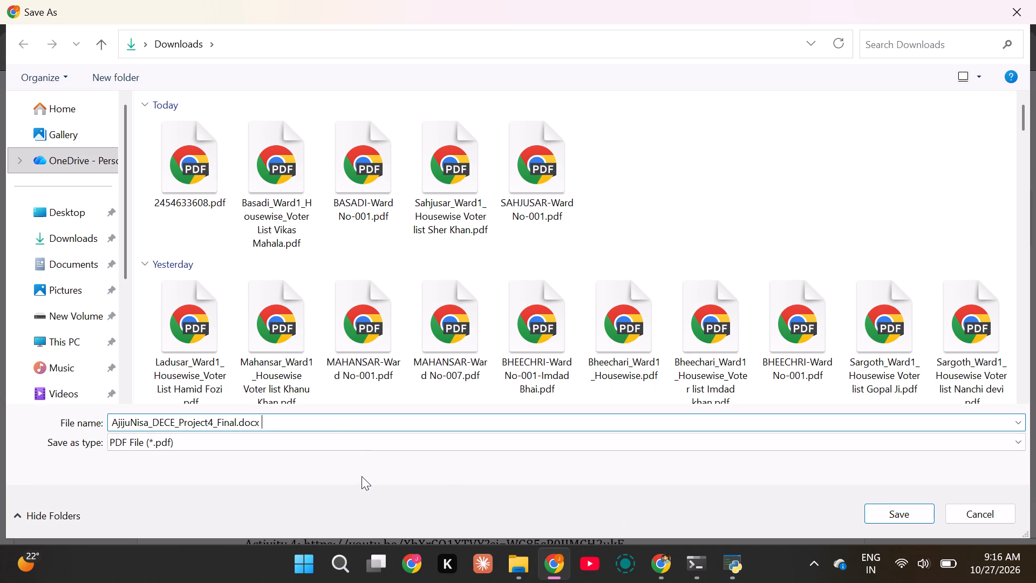
key("ctrl+a")
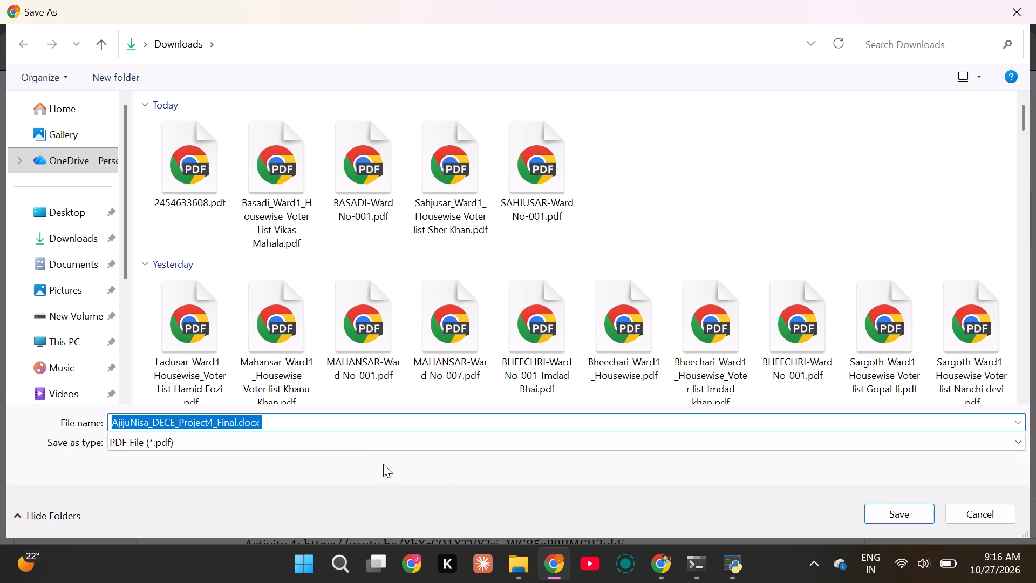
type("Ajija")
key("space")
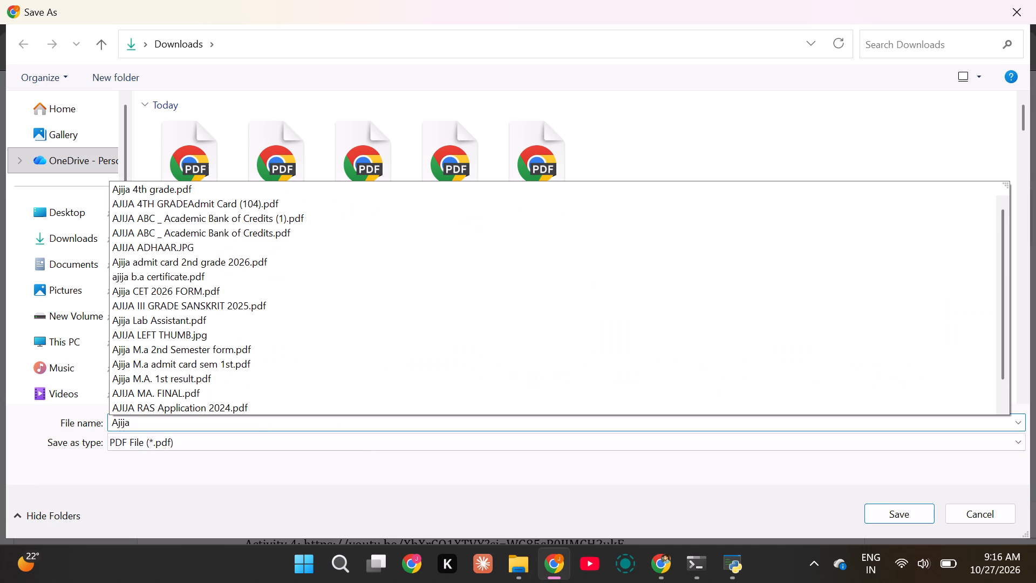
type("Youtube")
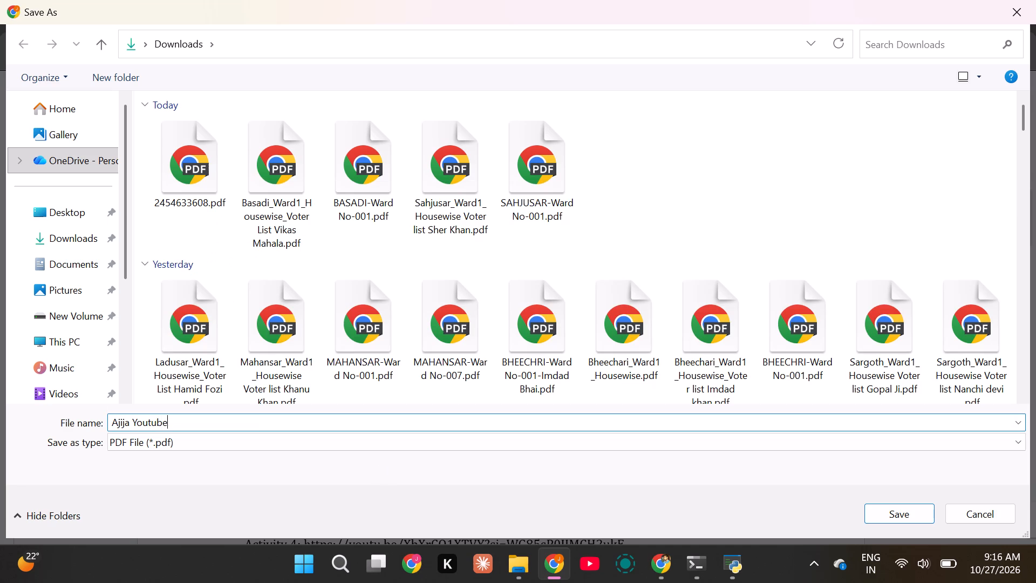
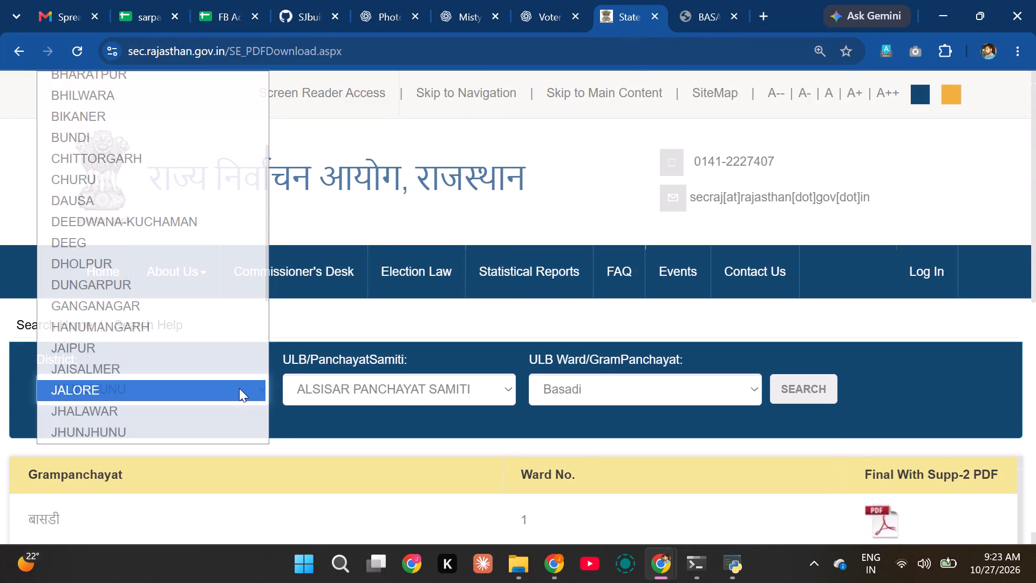
Search the election commission's PDFs for district CHURU, CHURU PANCHAYAT SAMITI, gram panchayat SAHJUSAR, and look through the ward list to its end.
type("ch")
key("u")
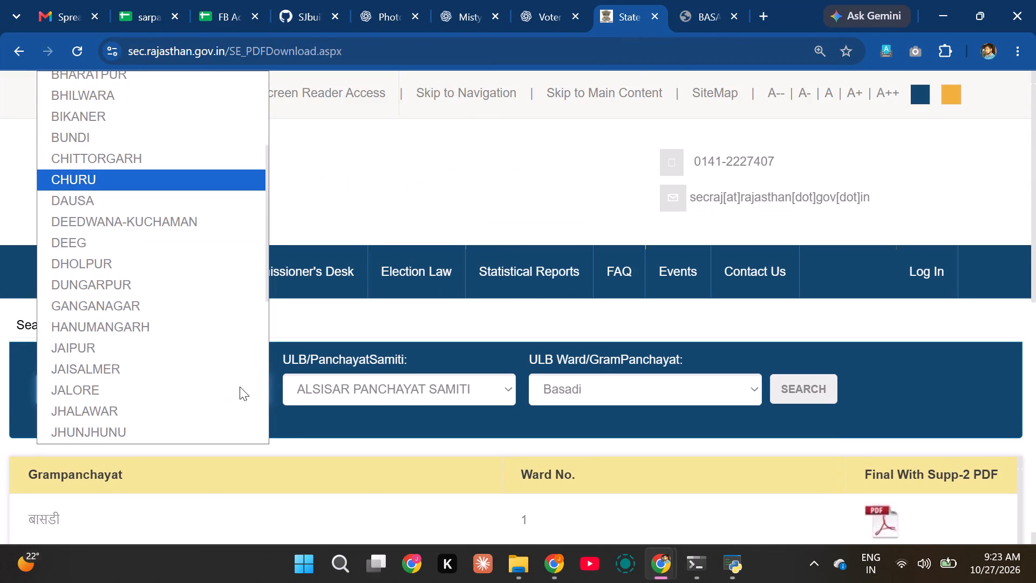
left_click(188, 177)
left_click(483, 390)
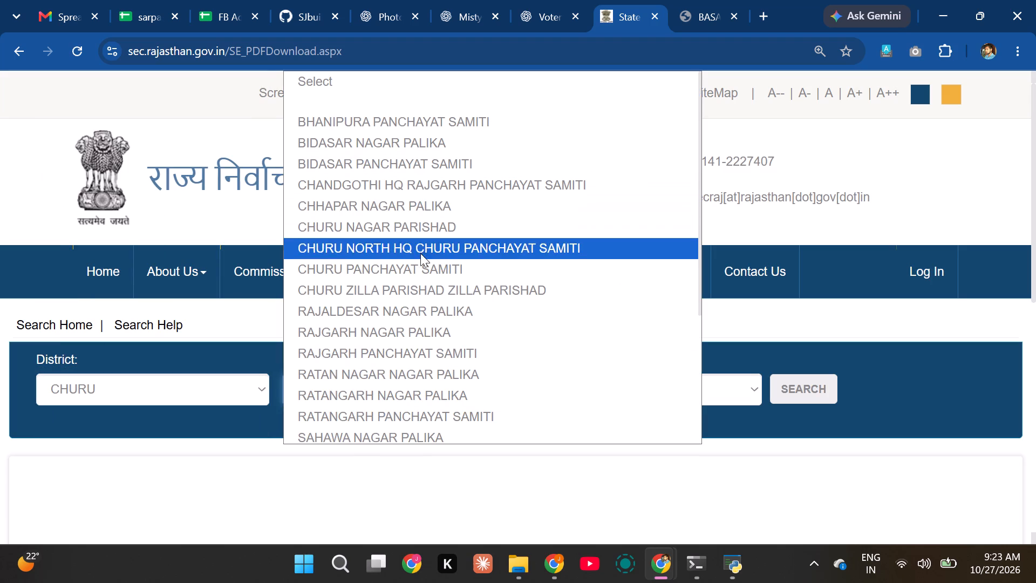
left_click(421, 265)
left_click(685, 394)
key("s")
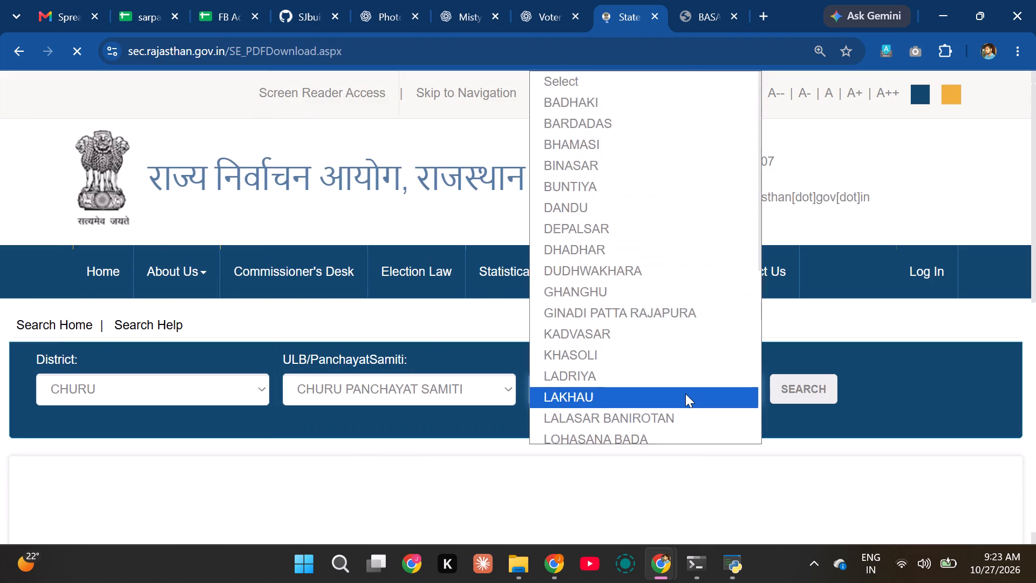
key("s")
key("s")
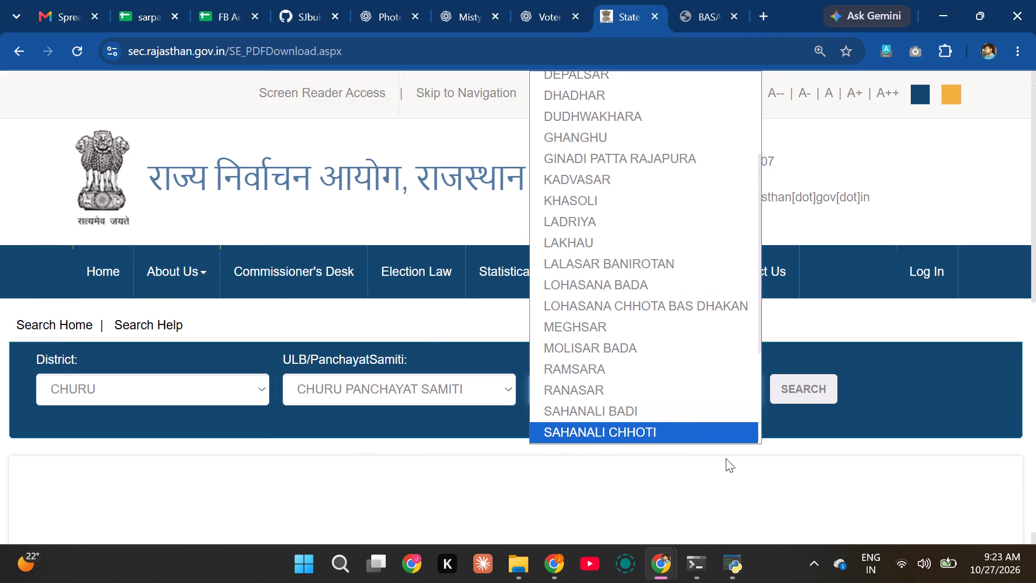
key("s")
left_click(724, 439)
left_click(828, 386)
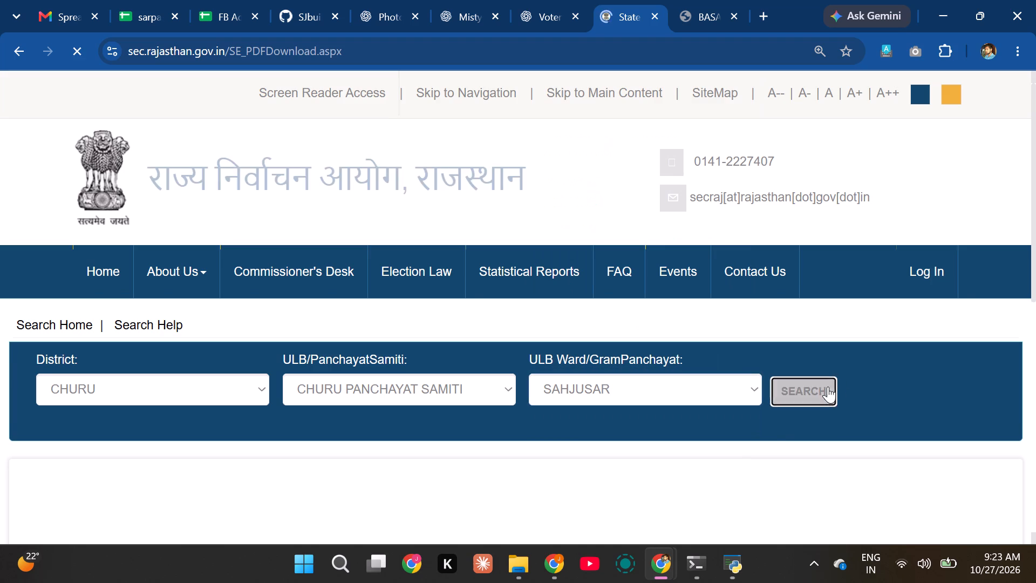
scroll(759, 394, "down", 7)
scroll(757, 299, "down", 12)
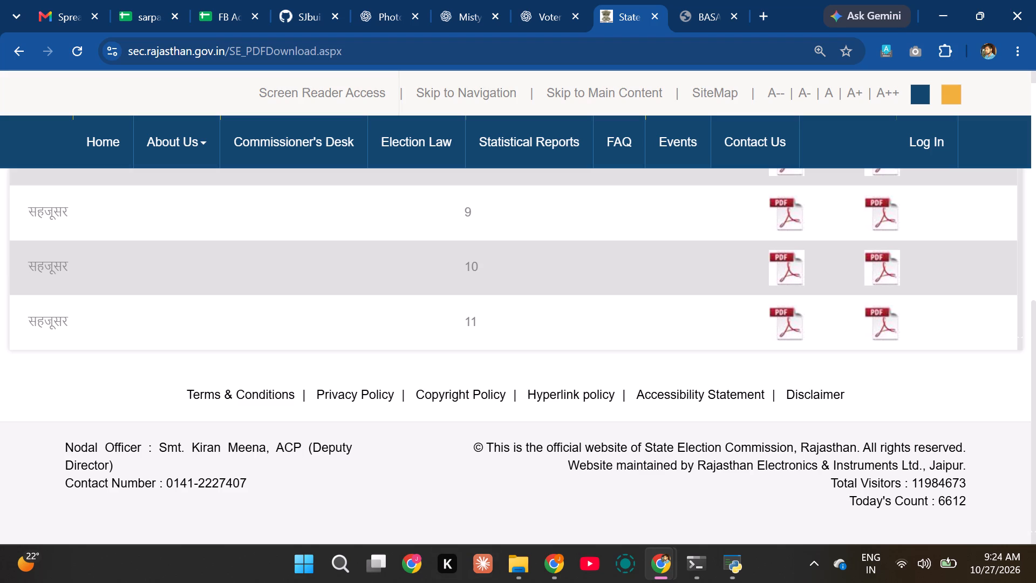
left_click(157, 377)
left_click(550, 6)
left_click(461, 12)
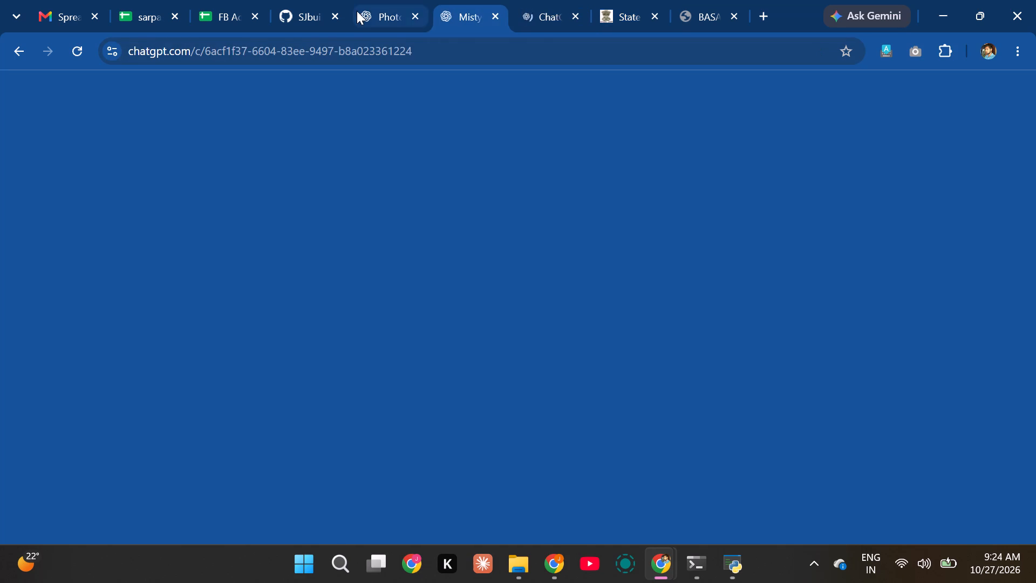
left_click(357, 11)
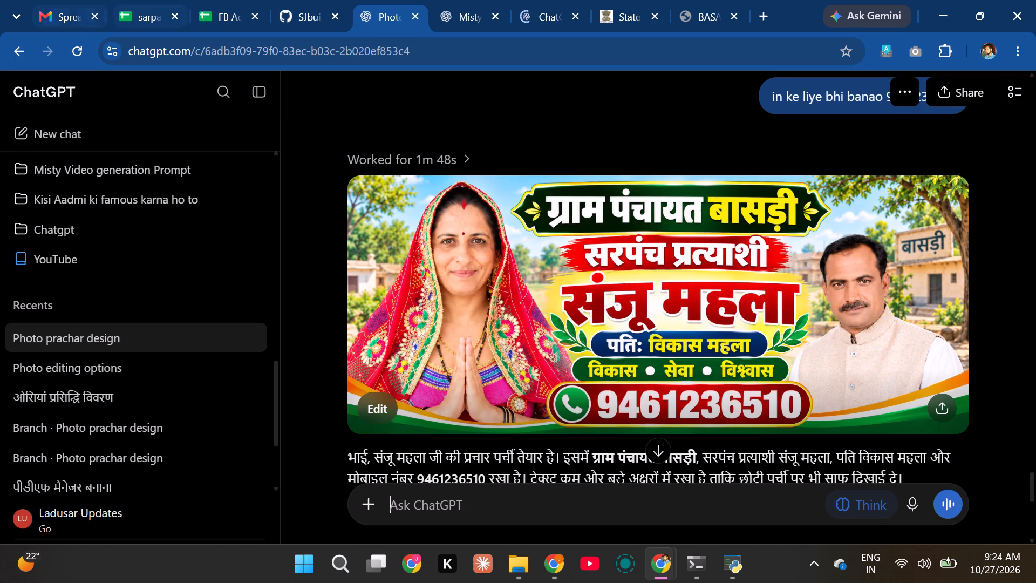